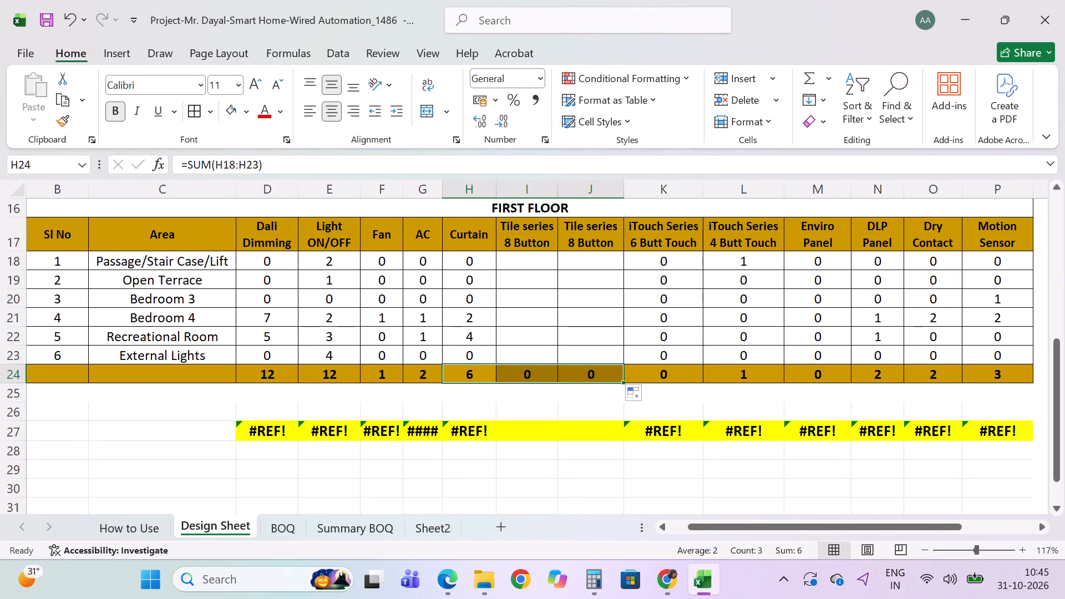
Clear all quantity entries for the six FIRST FLOOR areas, from Dali Dimming through Motion Sensor, leaving the totals row.
drag(260, 258, 995, 351)
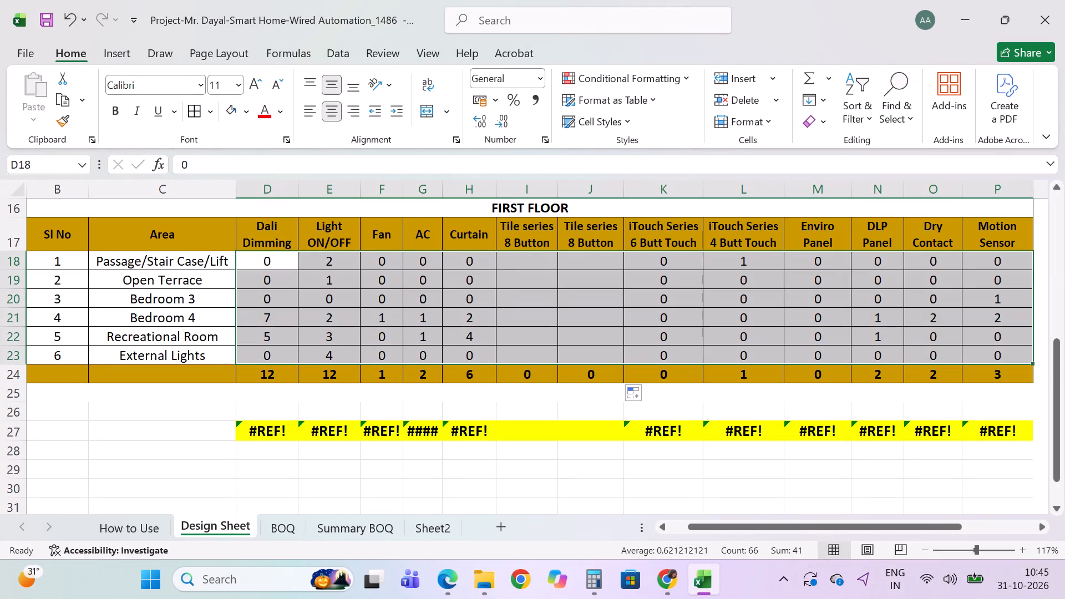
key(Delete)
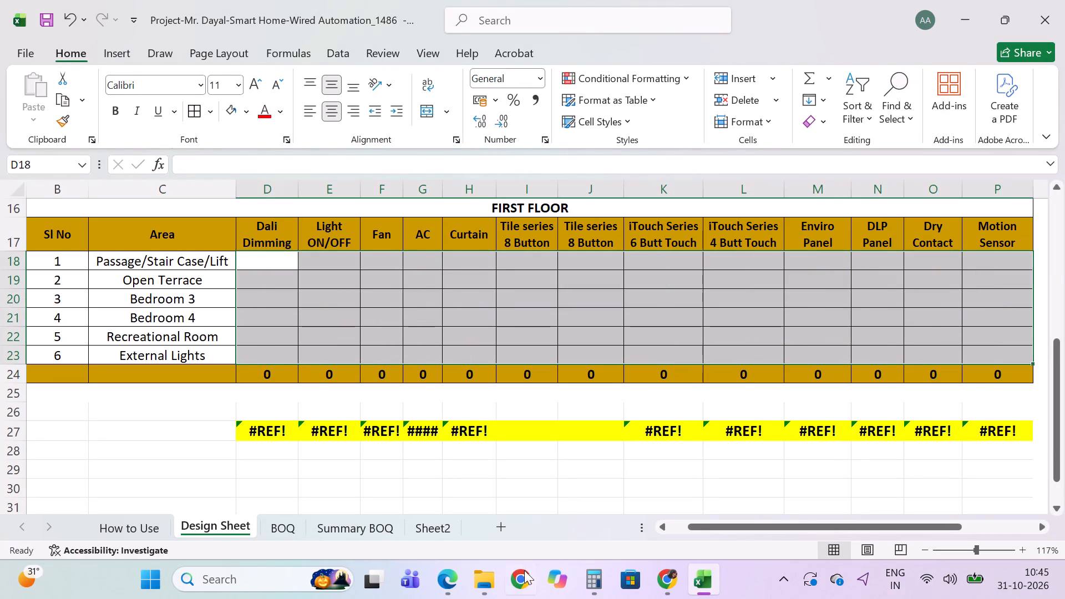
Open the first-floor plan PDF, F F SILL LEVEL_01AUG.2026, from the Downloads folder in Google Chrome.
click(491, 582)
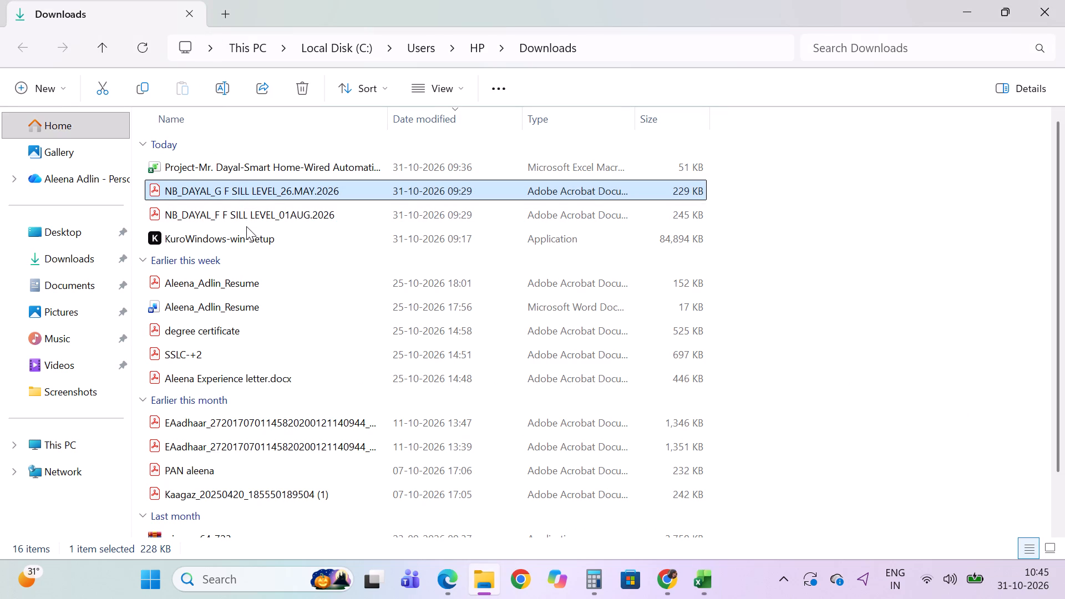
right_click(284, 214)
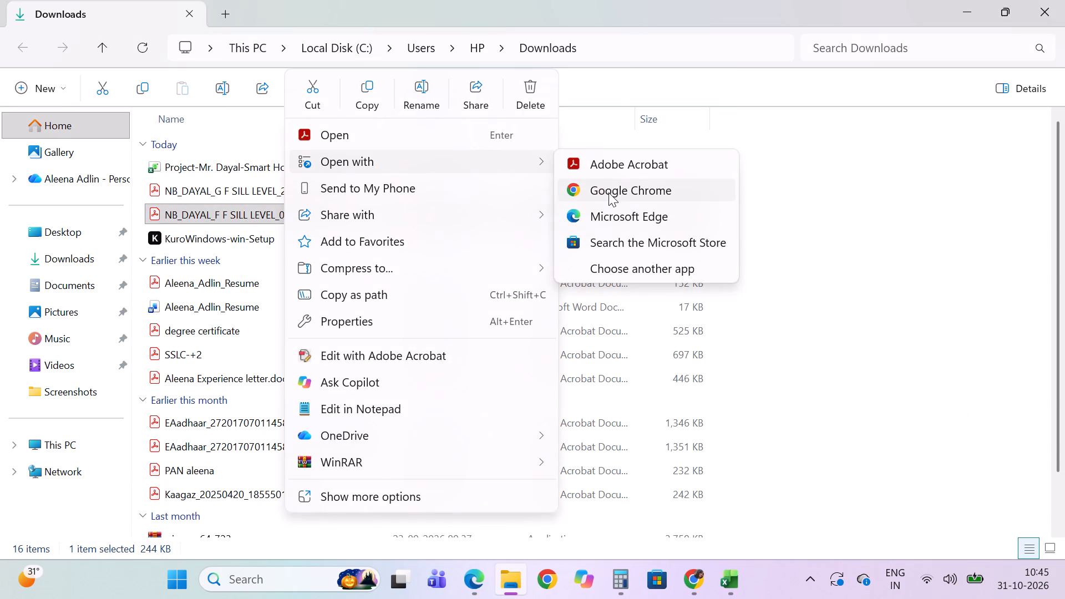
click(608, 192)
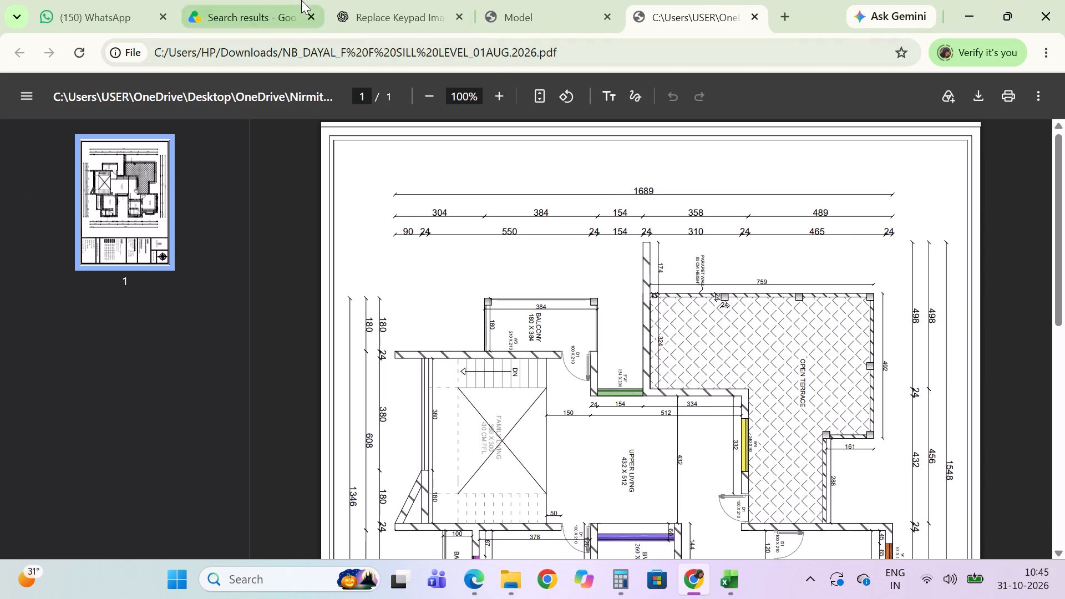
Examine the room layout of the first-floor plan and compare it with the open ground-floor plan.
scroll(547, 448, down, 4)
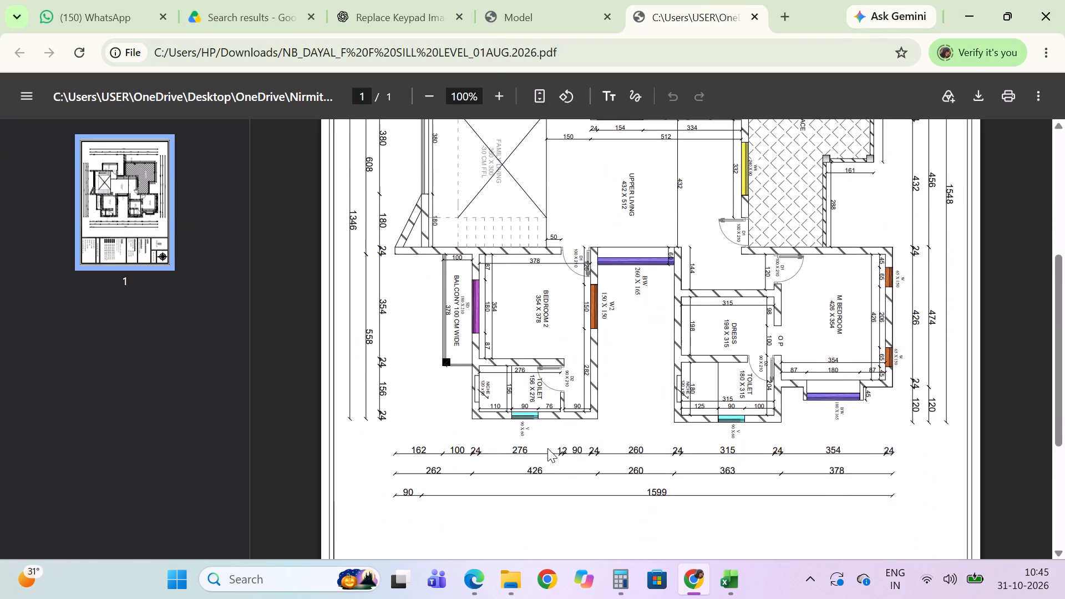
scroll(547, 448, up, 3)
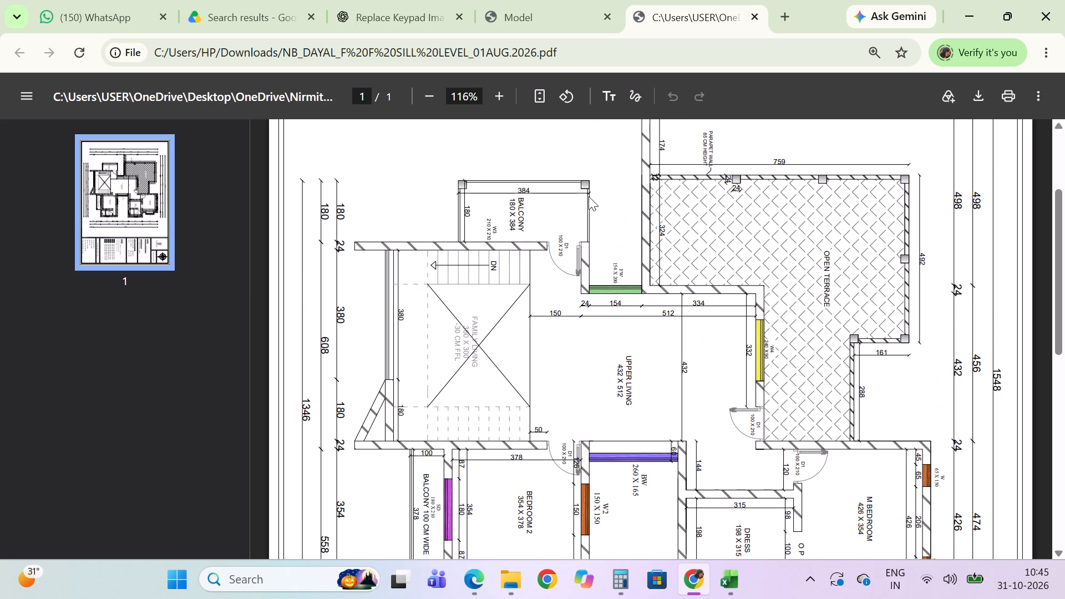
scroll(578, 307, down, 1)
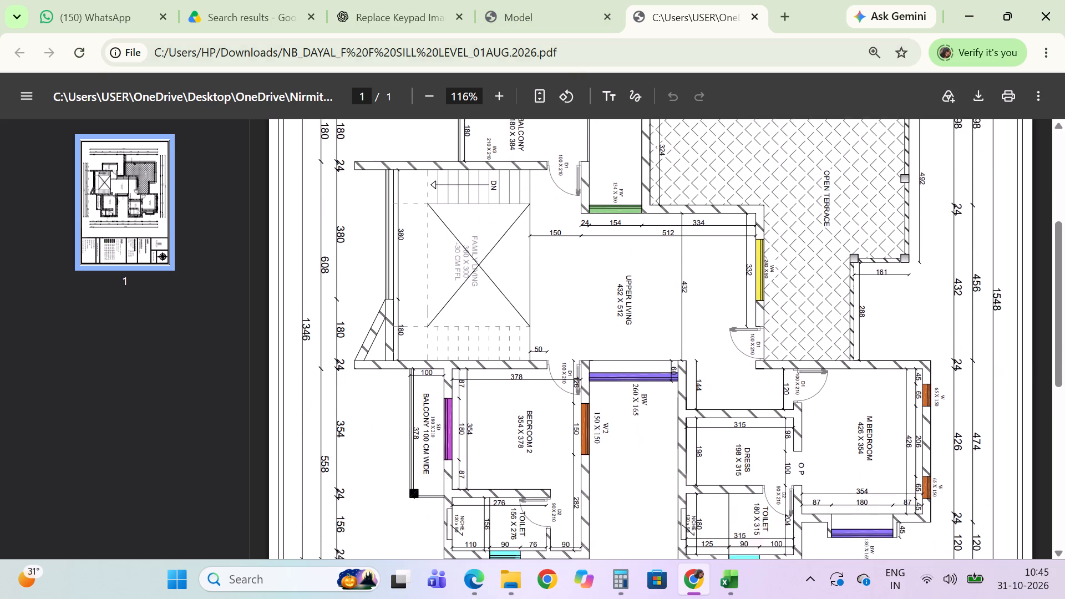
scroll(578, 307, down, 1)
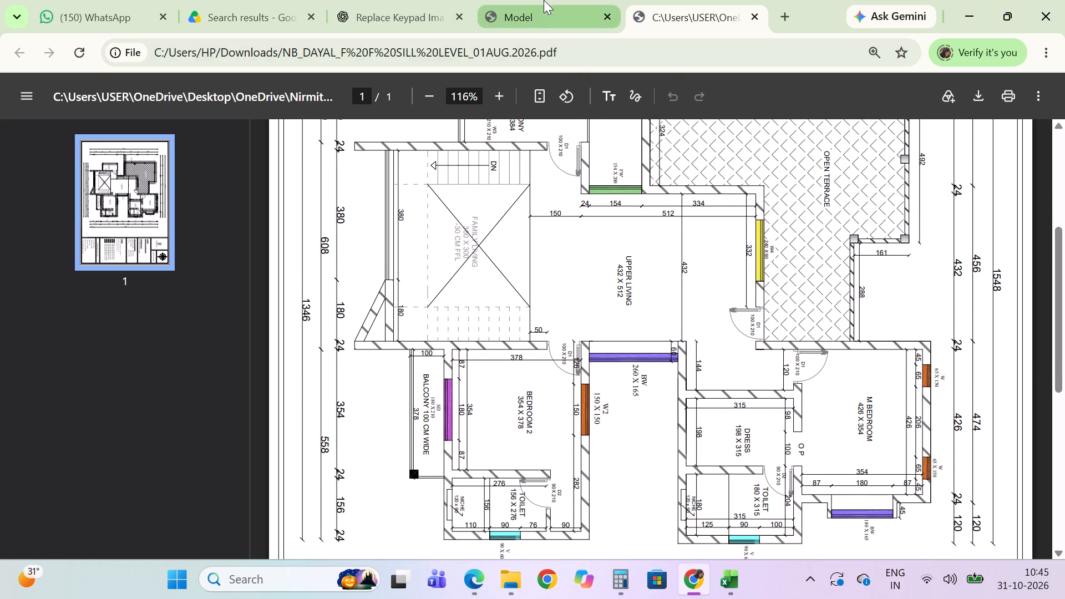
click(544, 0)
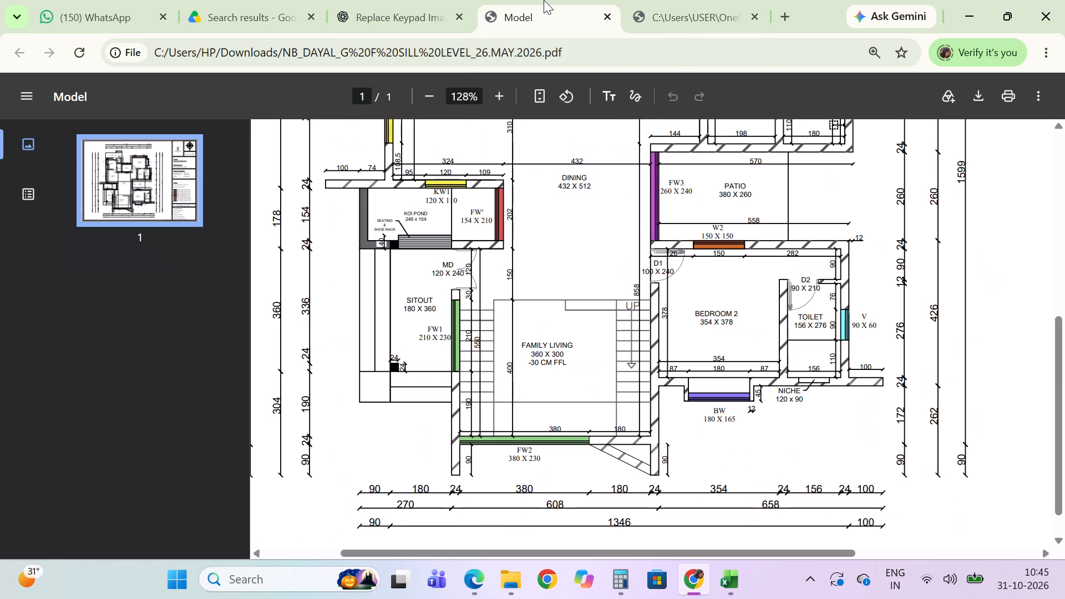
click(692, 11)
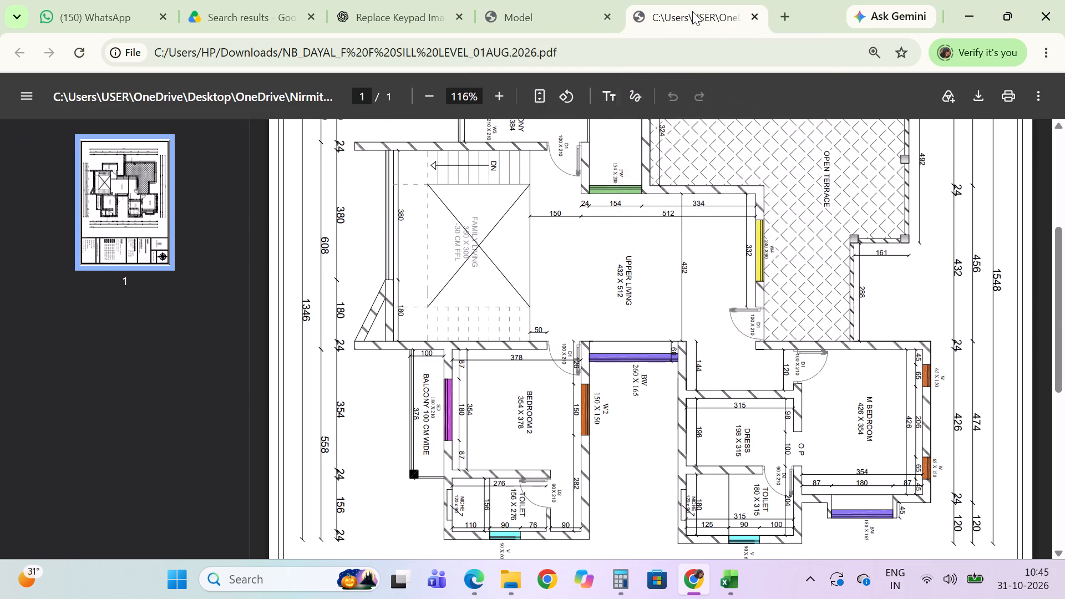
Rotate the first-floor plan page 90° counterclockwise so its room labels read upright.
click(569, 100)
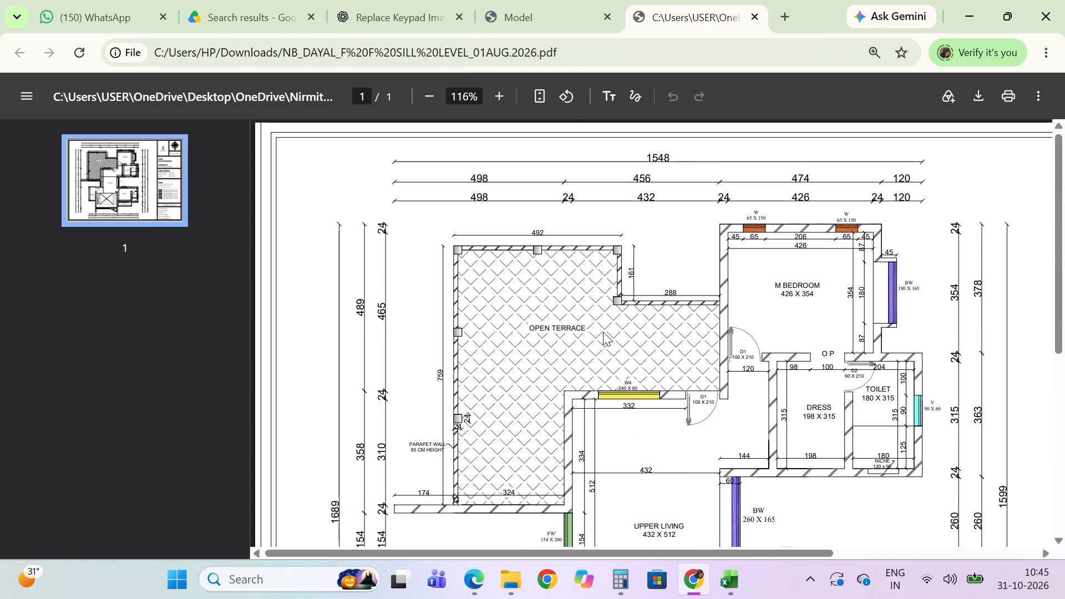
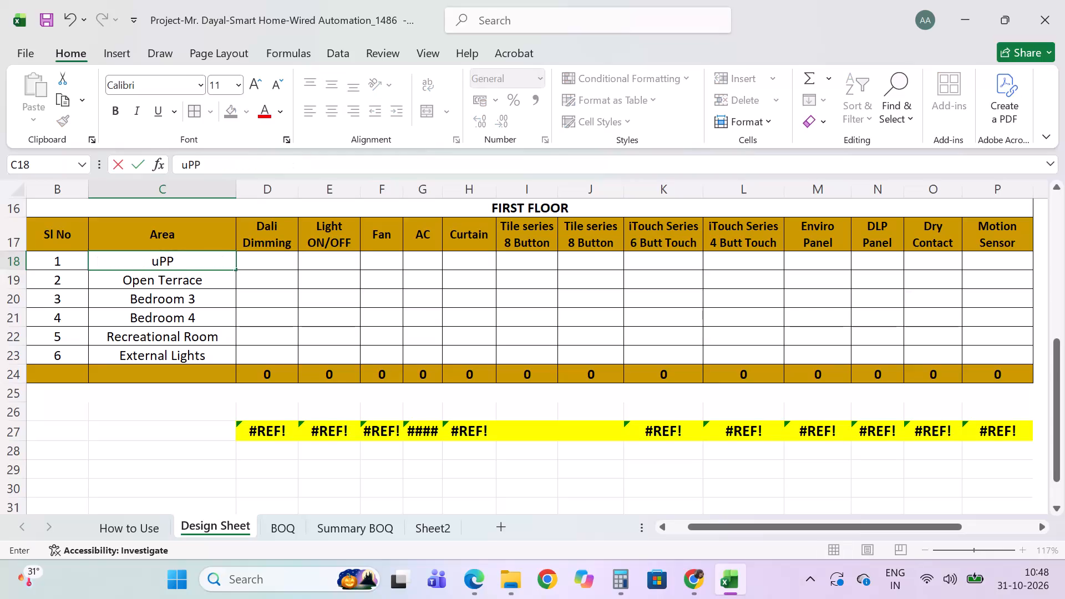
Enter Upper Living as the first area in the FIRST FLOOR table.
key(BackSpace)
key(BackSpace)
key(BackSpace)
key(BackSpace)
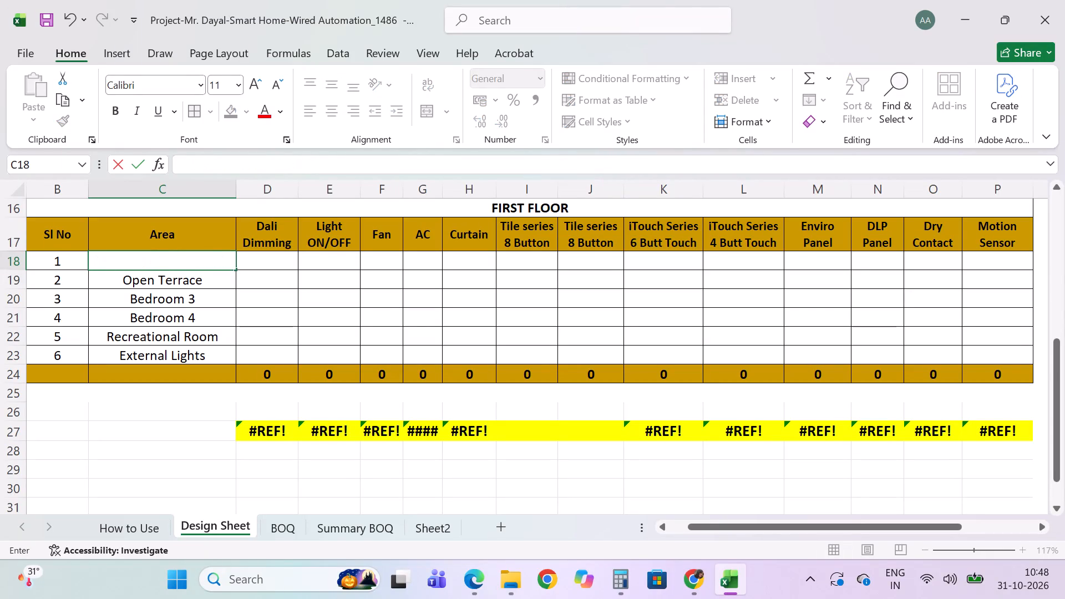
key(u)
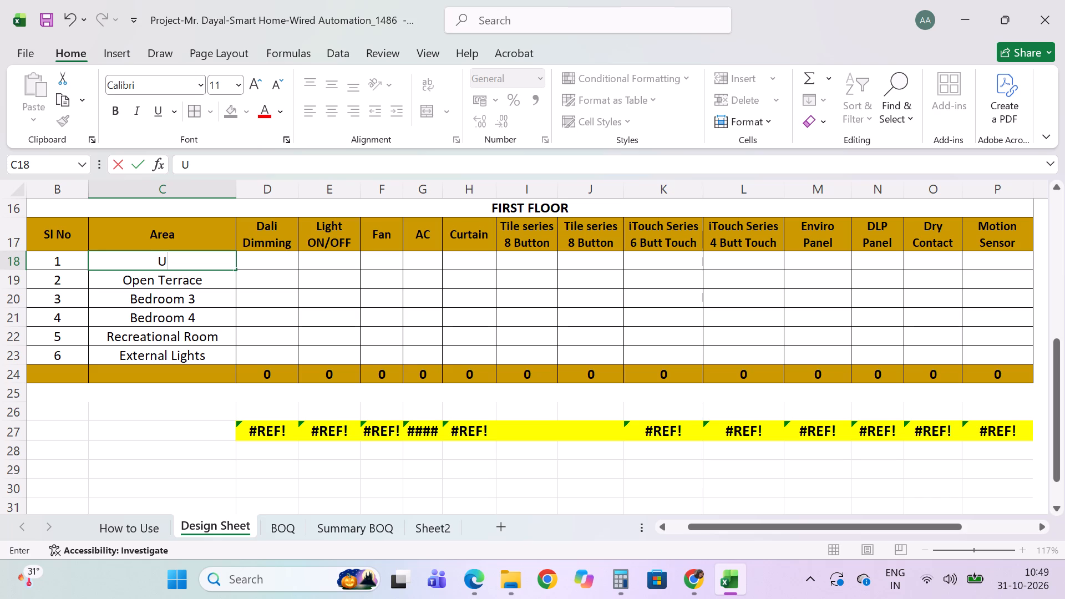
text(pper)
key(space)
text(iving)
key(Return)
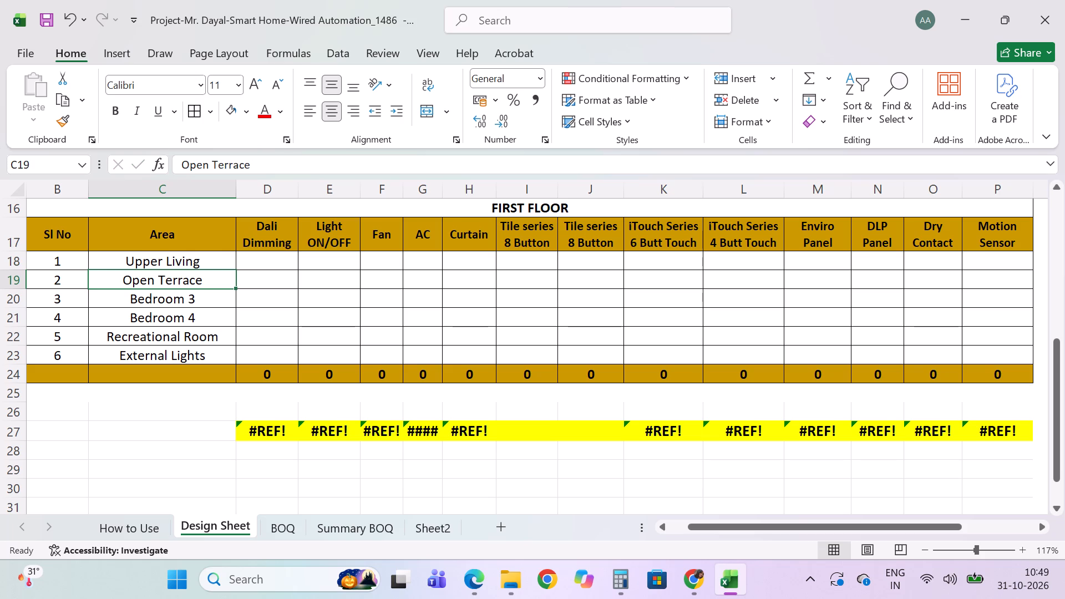
Check the first-floor plan in Google Chrome and rename FIRST FLOOR areas 2 and 3 as Balcony and Open Terrace in Excel.
click(687, 588)
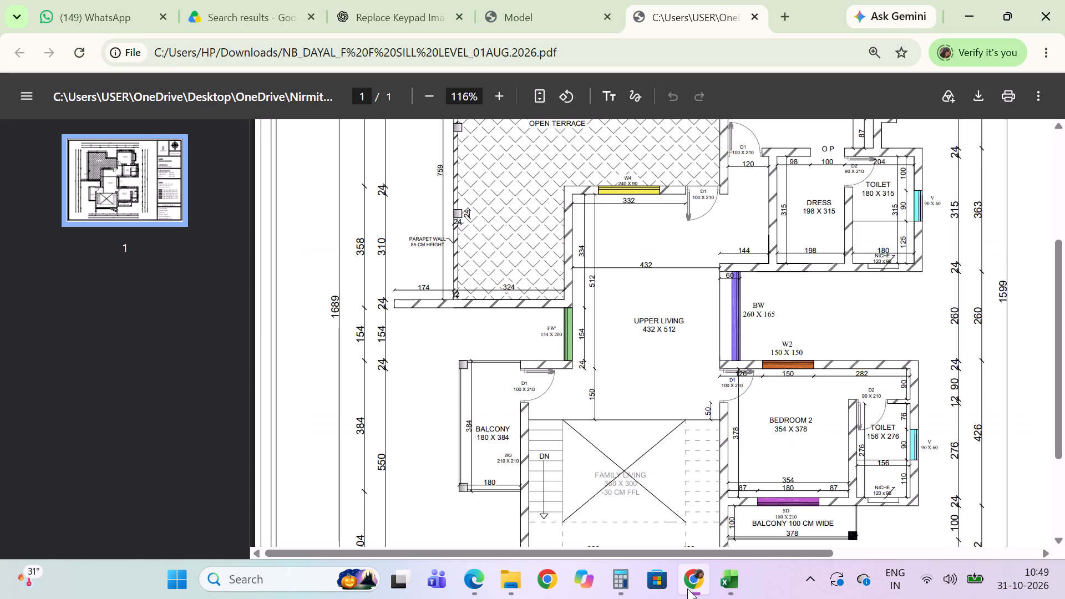
scroll(593, 392, right, 1)
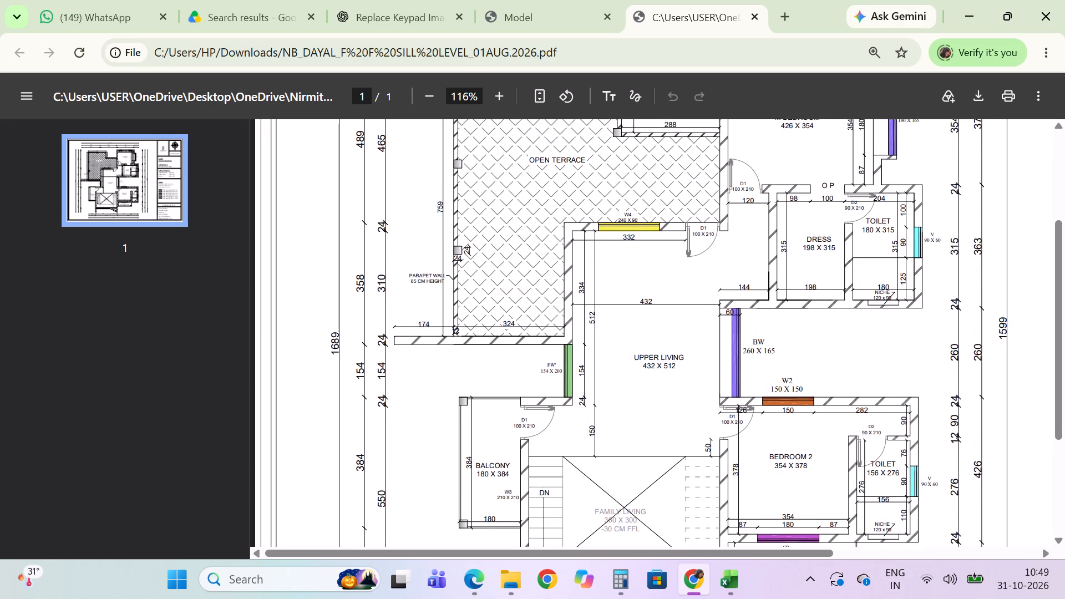
scroll(593, 392, right, 1)
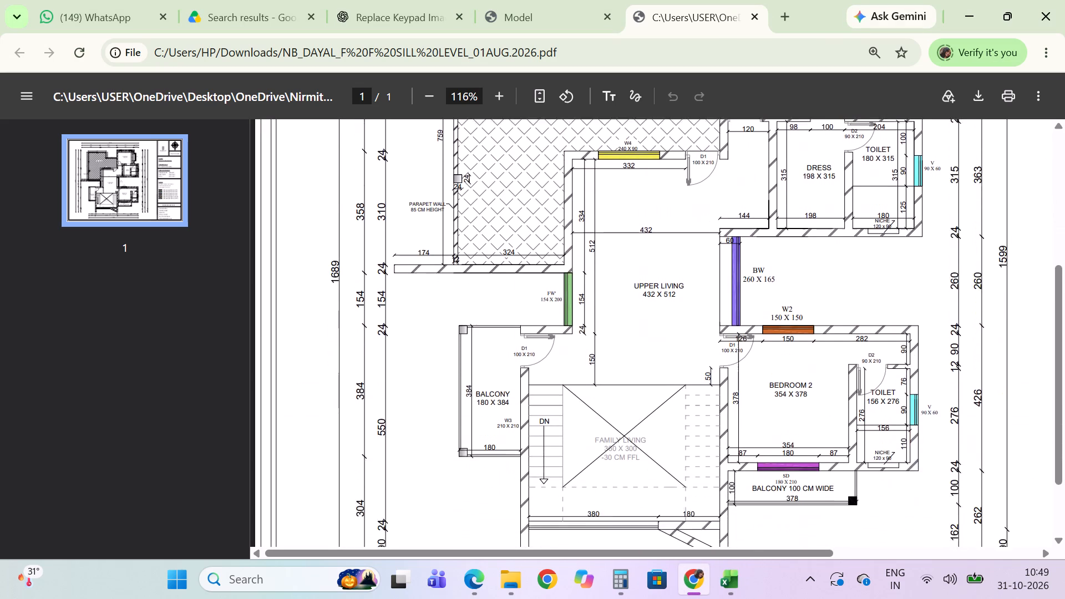
click(728, 582)
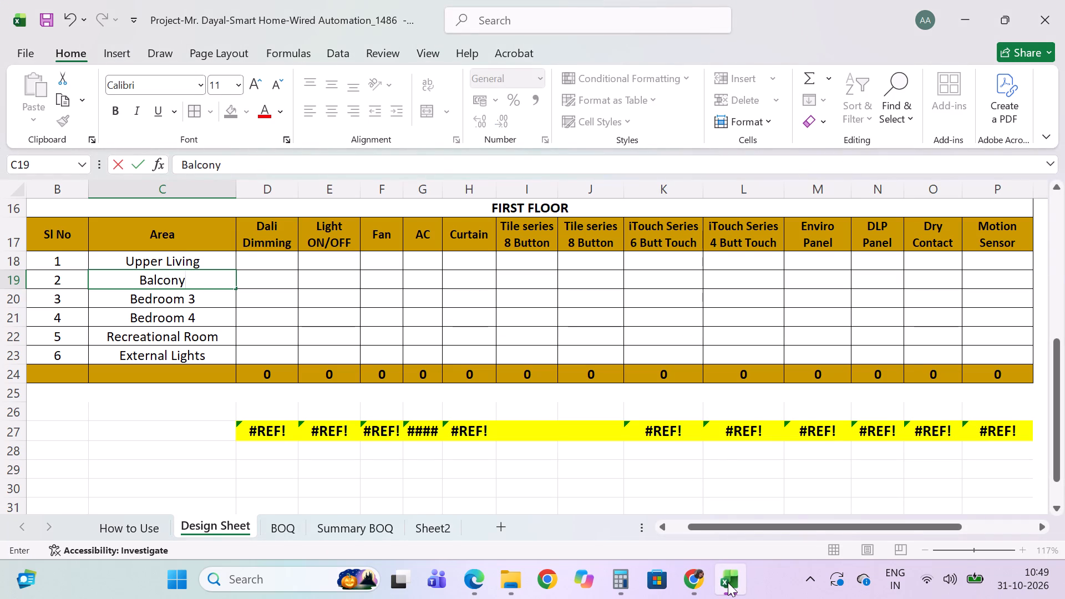
key(Return)
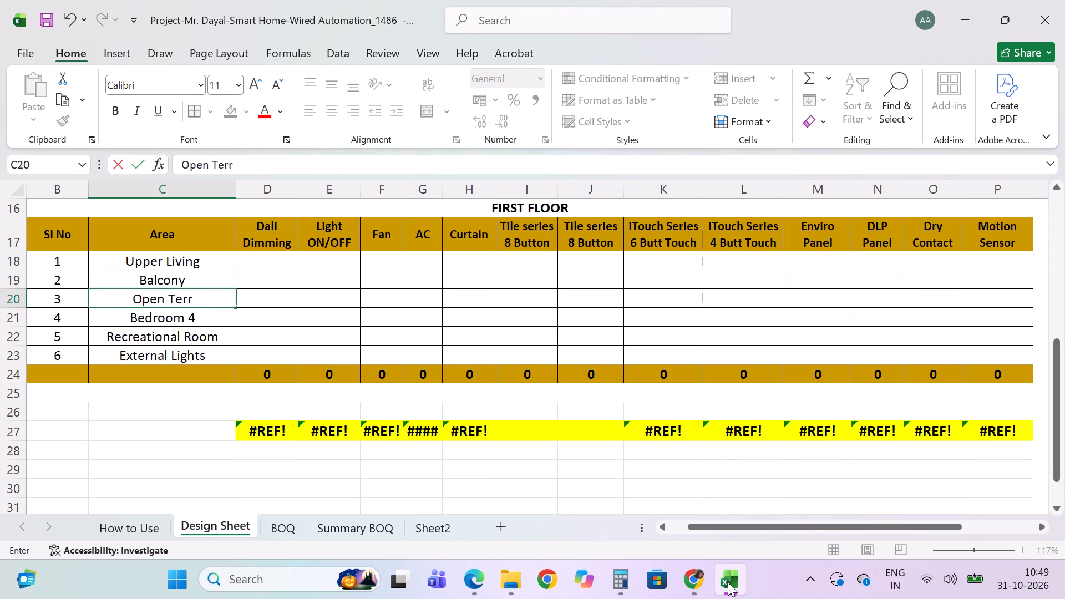
key(Return)
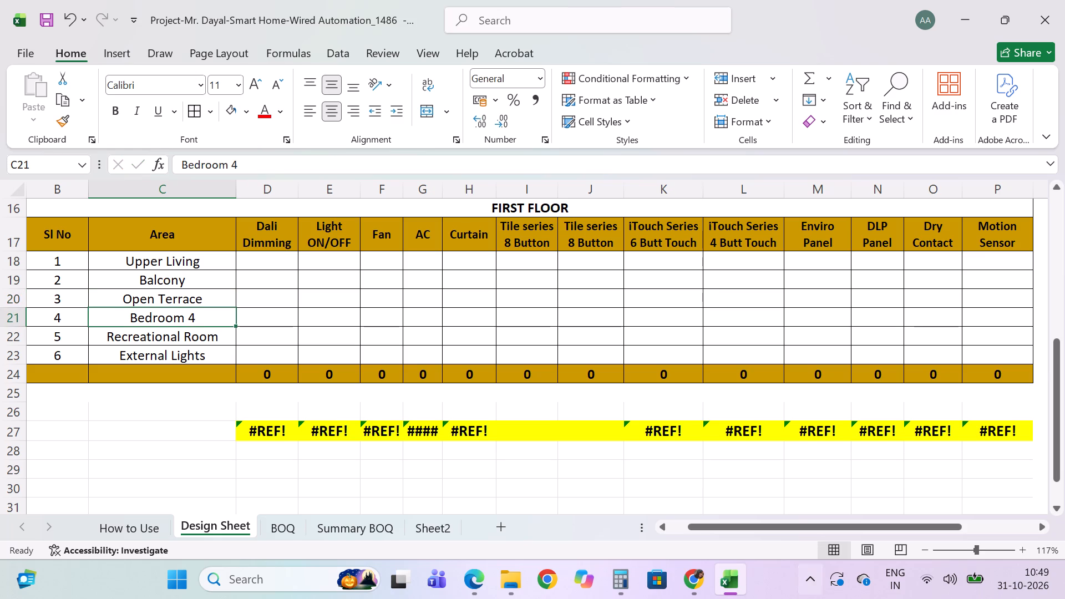
Check the bedrooms on the first-floor plan in Google Chrome and rename FIRST FLOOR area 4 as Master Bedroom in Excel, without a trailing space.
click(731, 574)
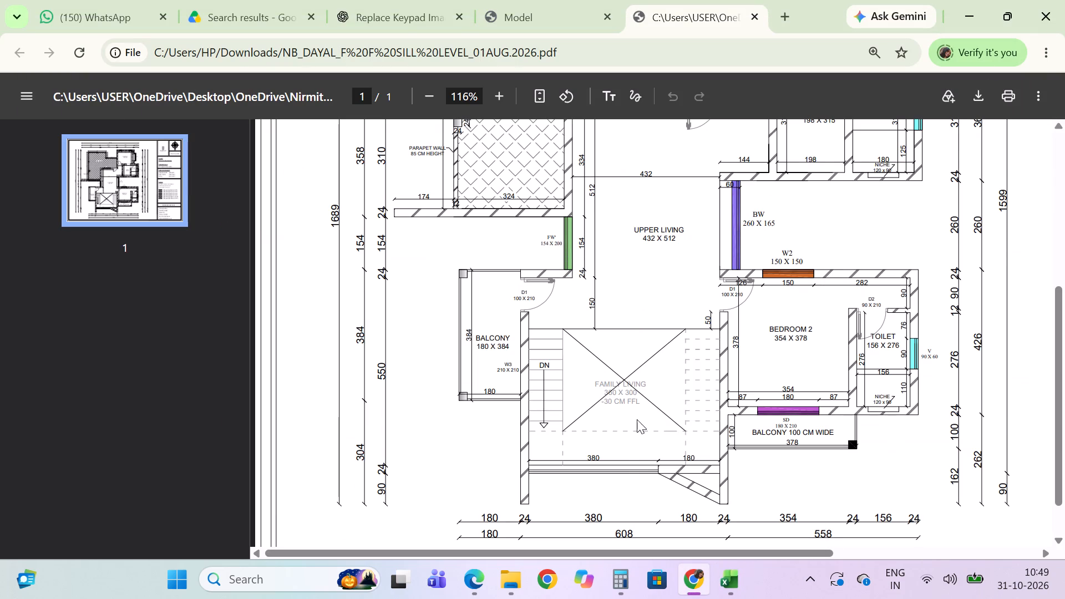
scroll(637, 419, up, 2)
scroll(637, 419, right, 1)
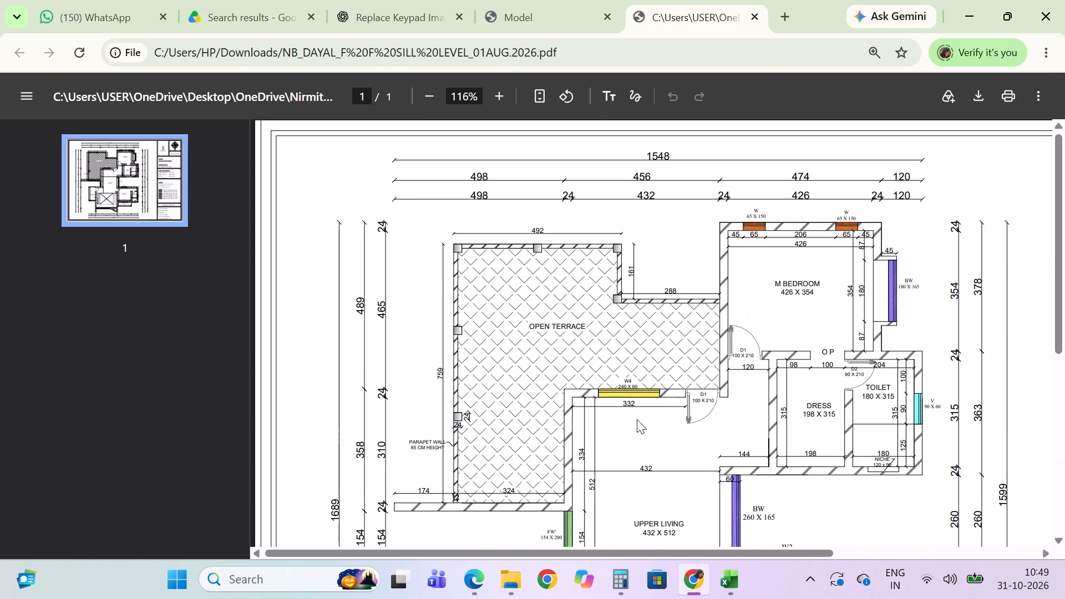
scroll(637, 419, right, 1)
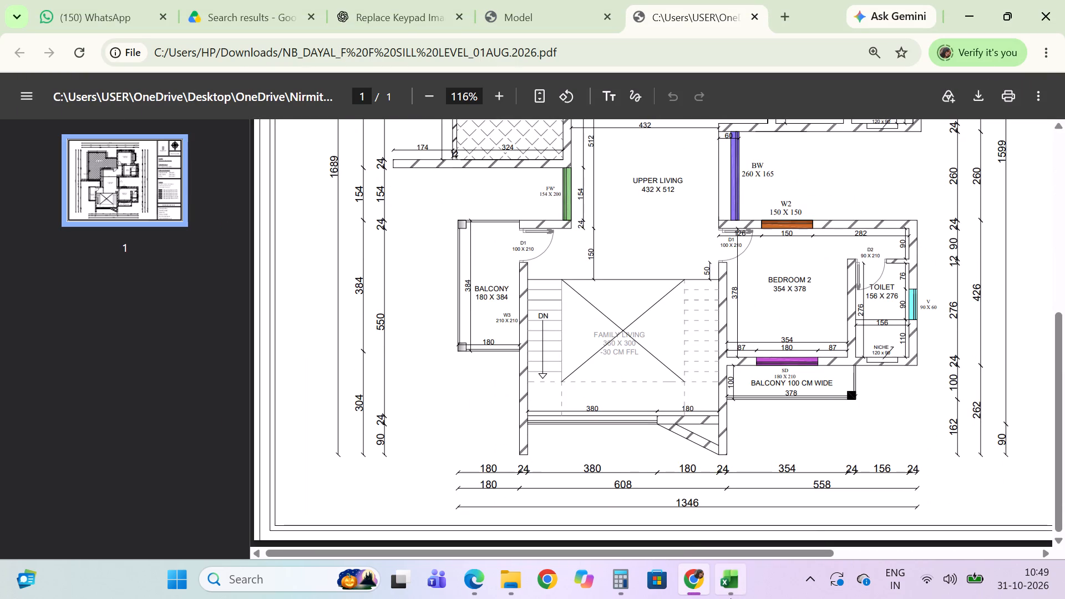
click(731, 597)
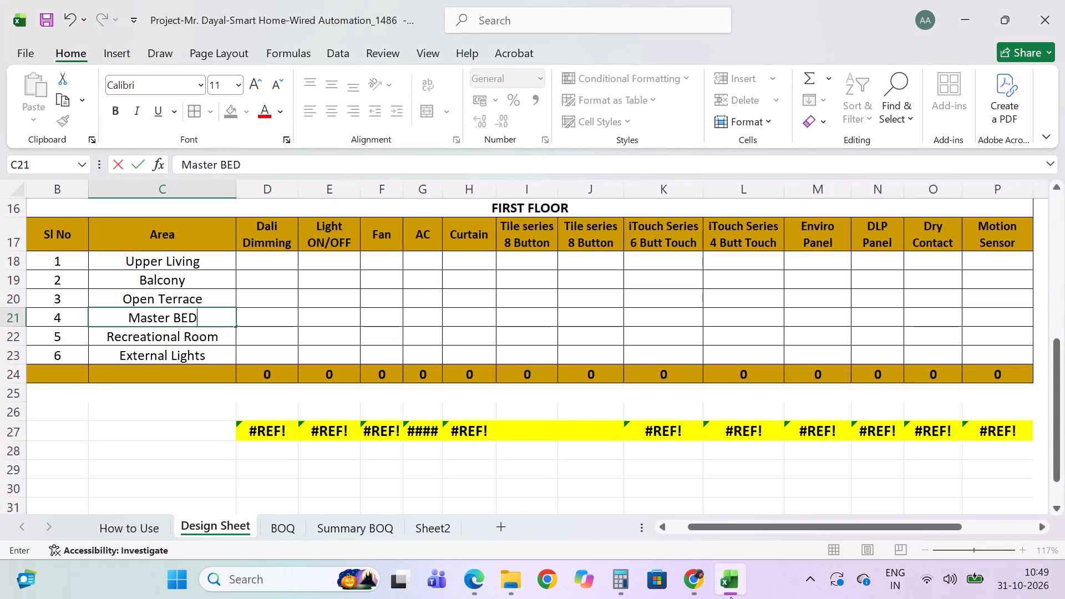
key(BackSpace)
text(edroom)
key(space)
key(Return)
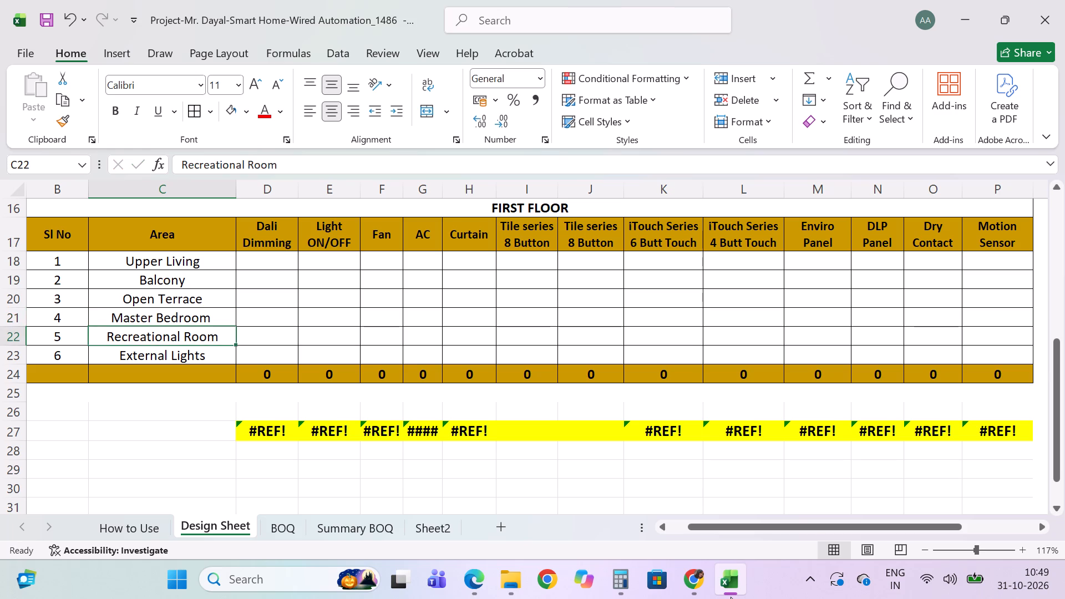
key(Up)
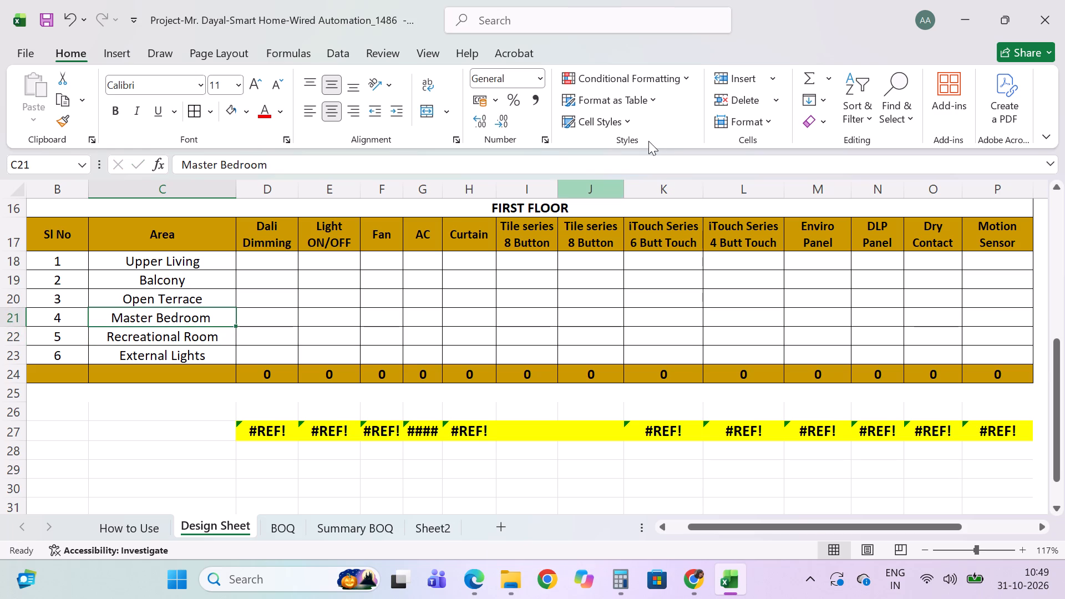
click(596, 166)
key(BackSpace)
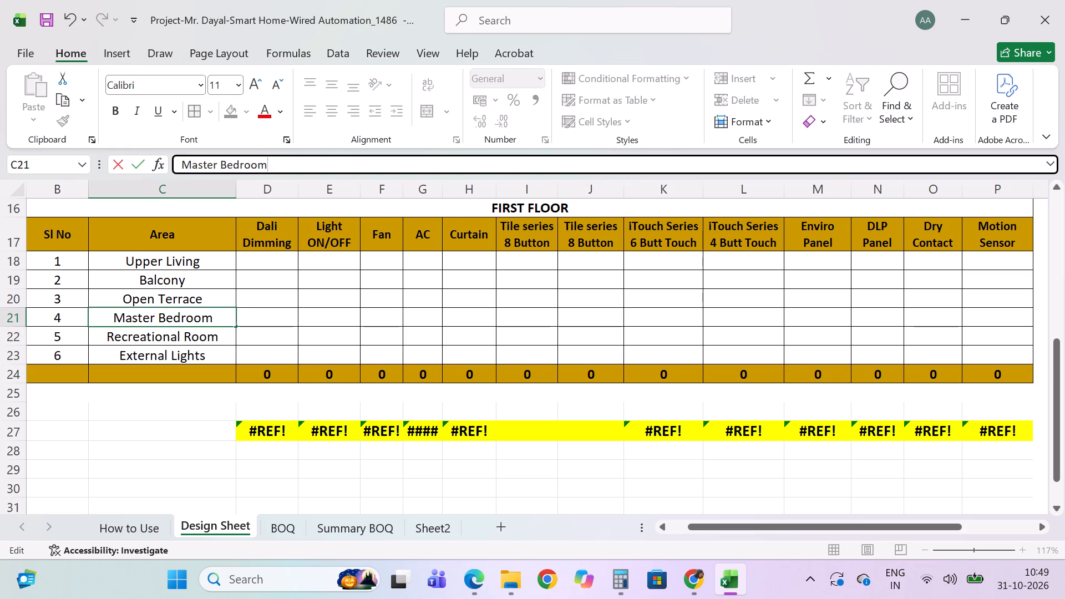
key(Return)
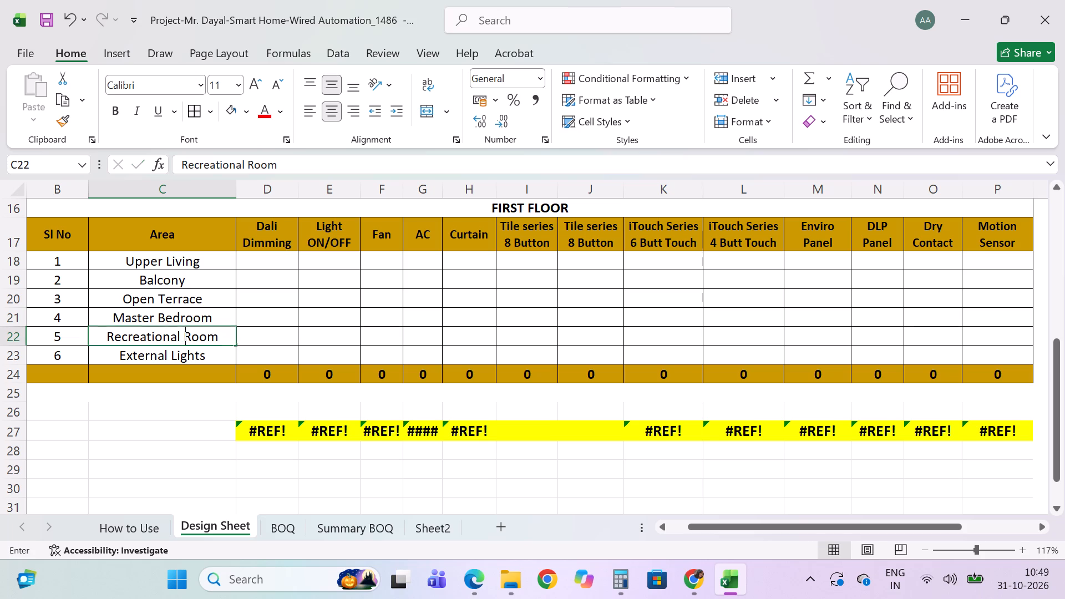
Rename FIRST FLOOR area 5 as Bedroom 2.
text(edroom 2)
key(Return)
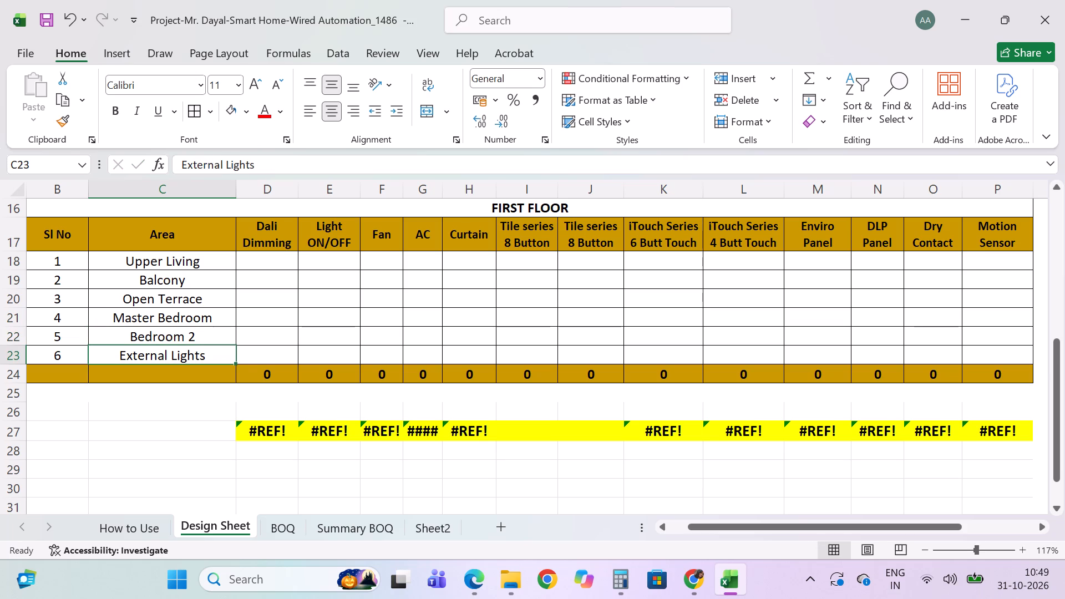
Check the first-floor plan in Google Chrome for remaining areas and delete the External Lights row from the FIRST FLOOR table in Excel.
click(693, 587)
scroll(615, 273, up, 1)
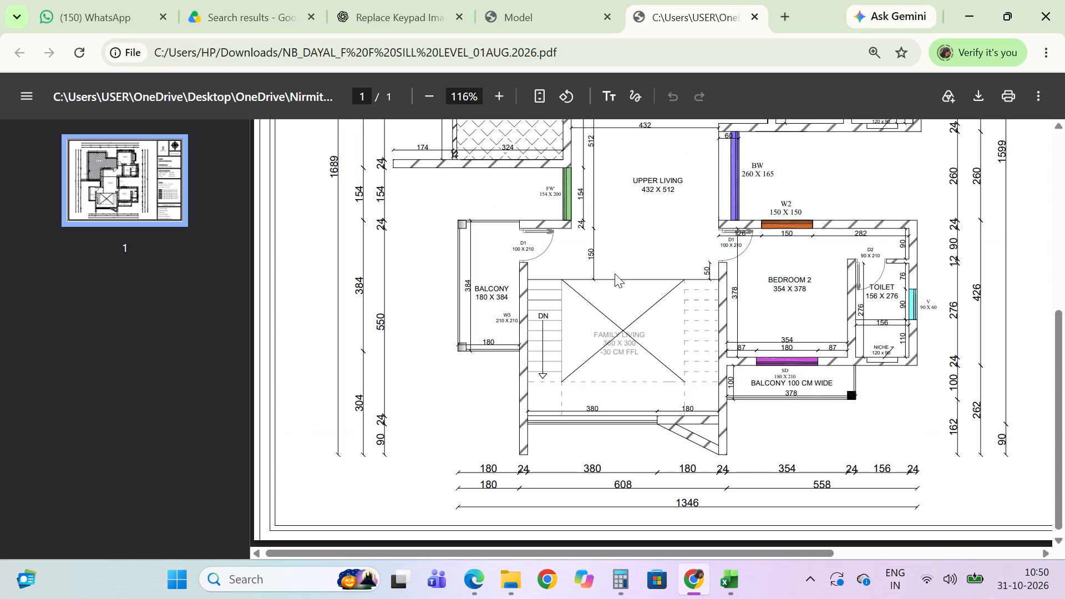
scroll(615, 273, up, 6)
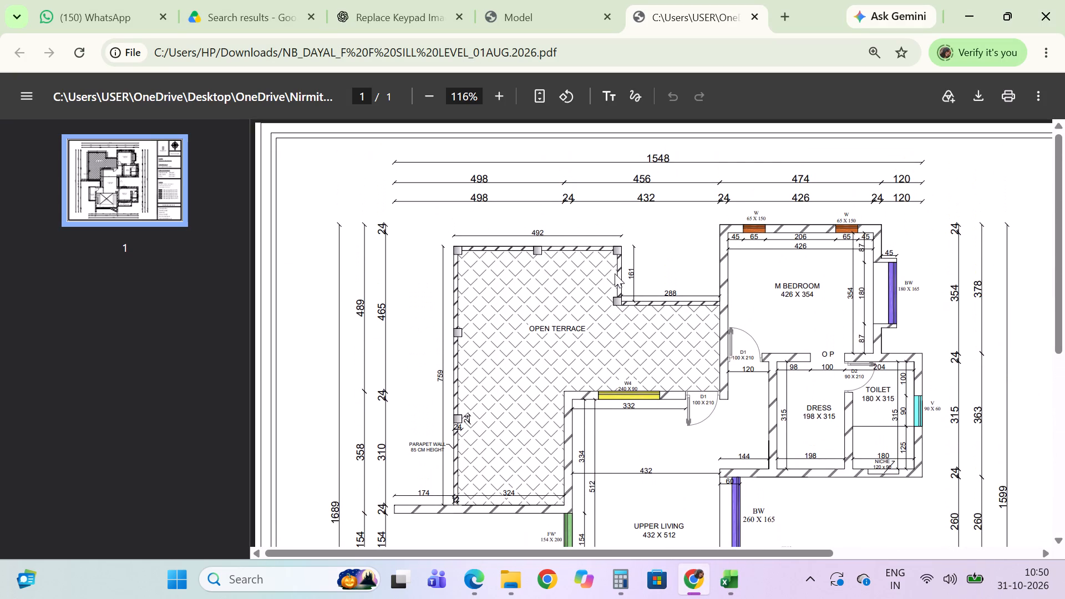
scroll(615, 273, down, 2)
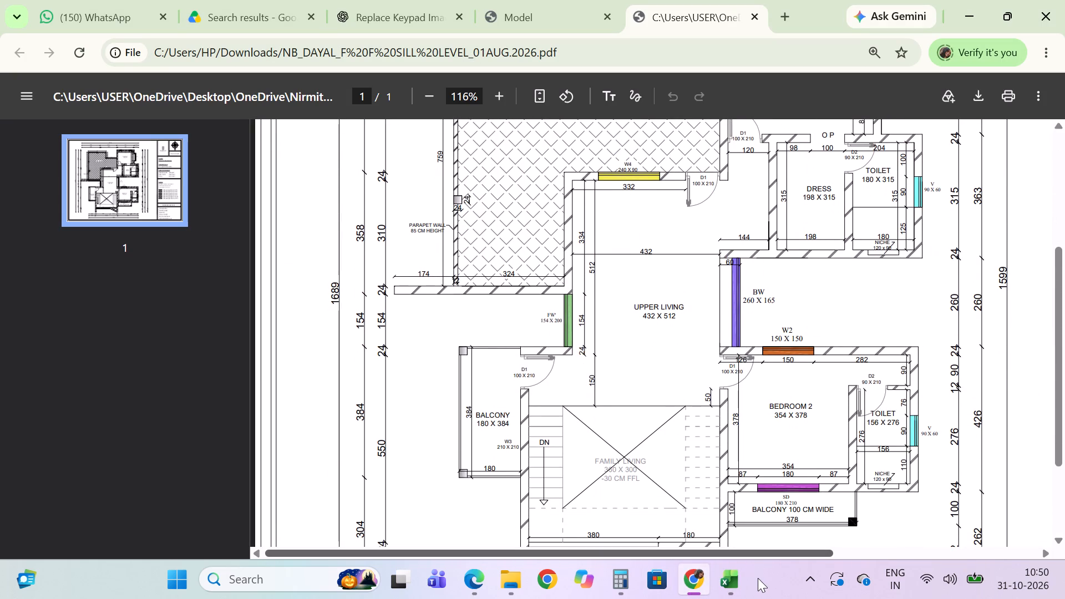
click(735, 571)
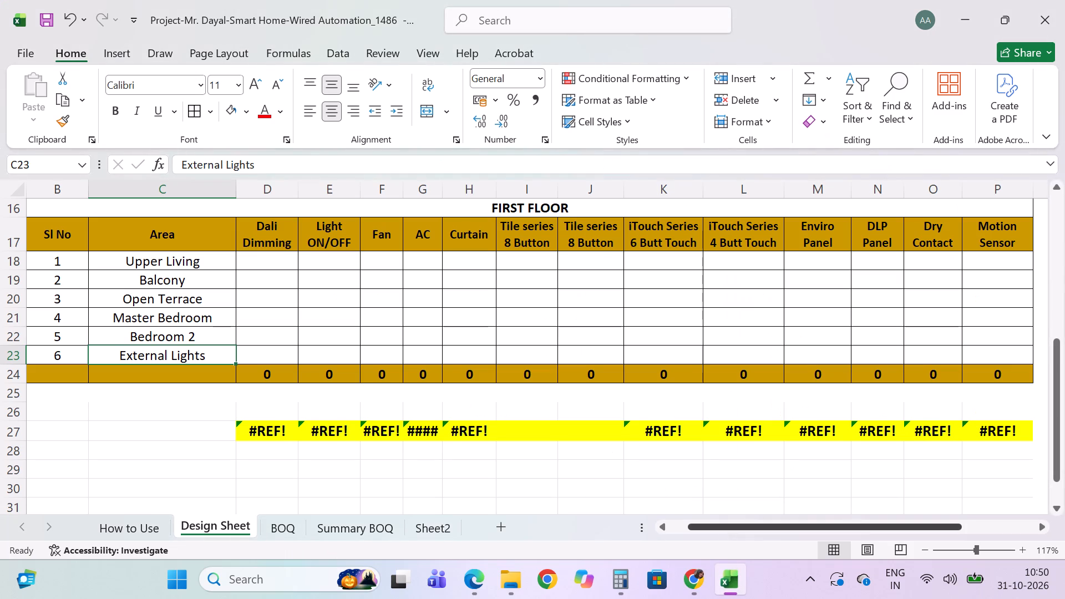
click(12, 357)
right_click(12, 357)
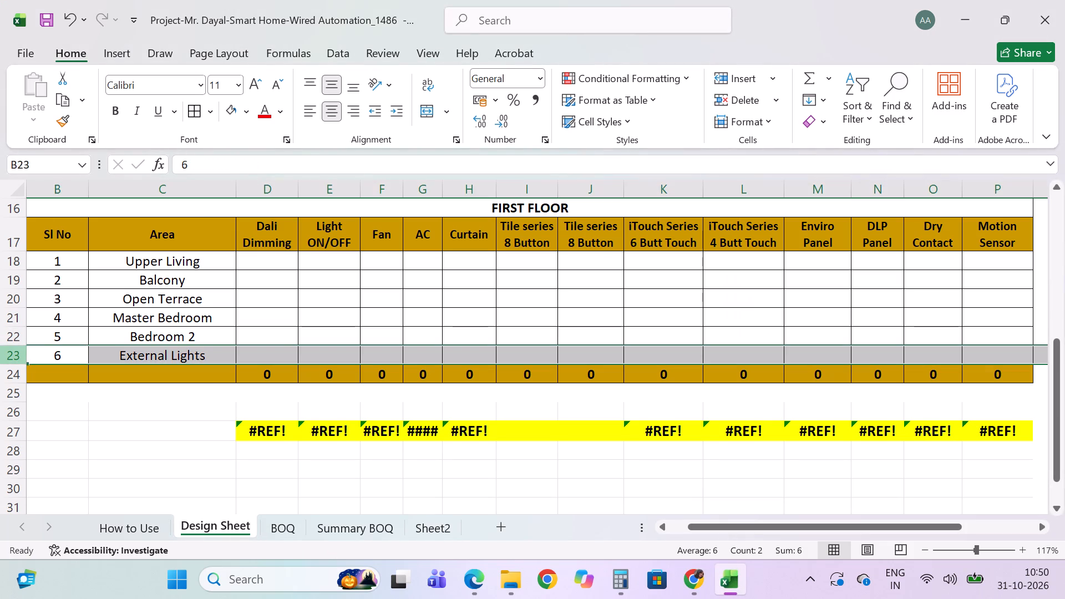
click(140, 224)
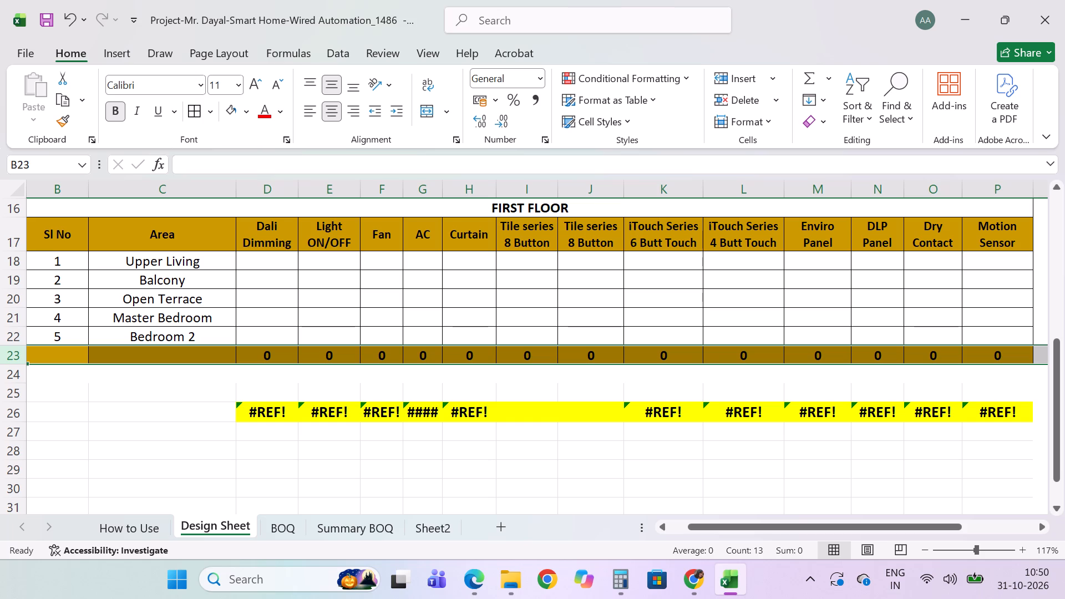
Review the GROUND FLOOR area list and bring up the ground-floor plan PDF in Google Chrome.
scroll(338, 349, up, 6)
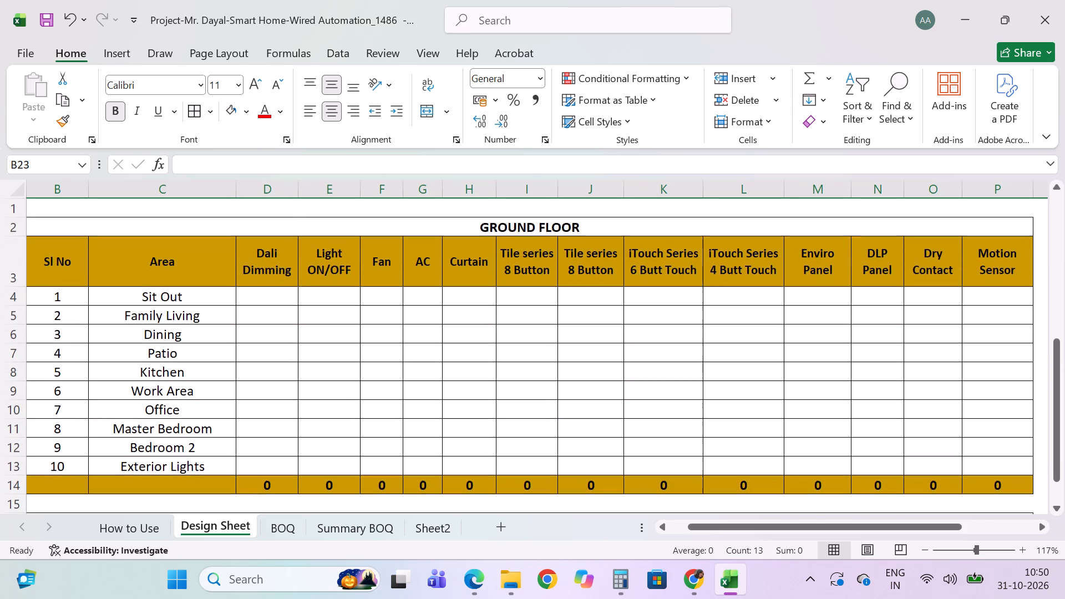
click(693, 581)
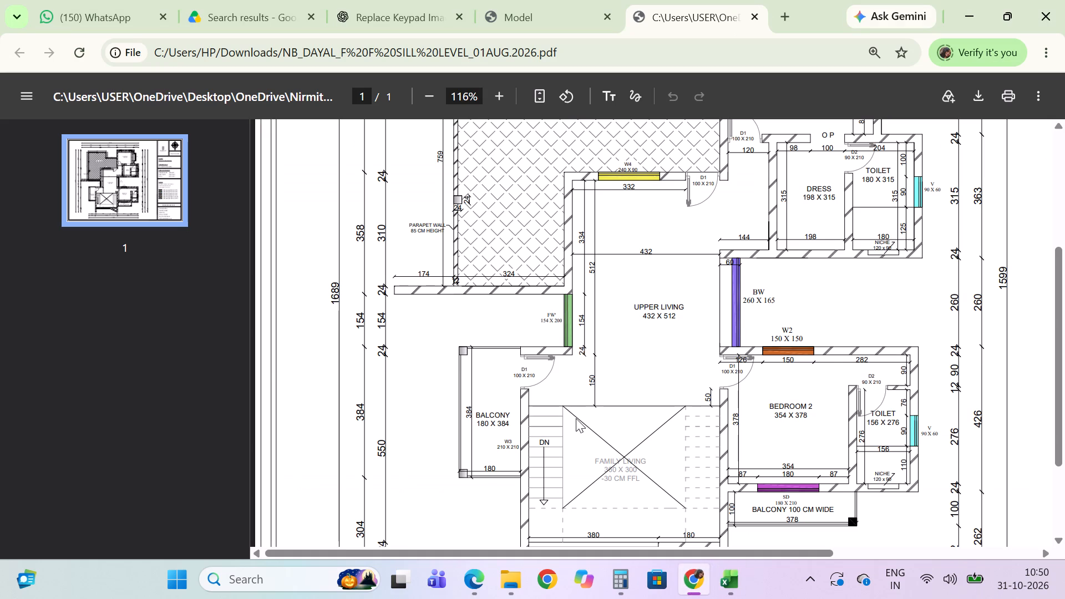
click(587, 0)
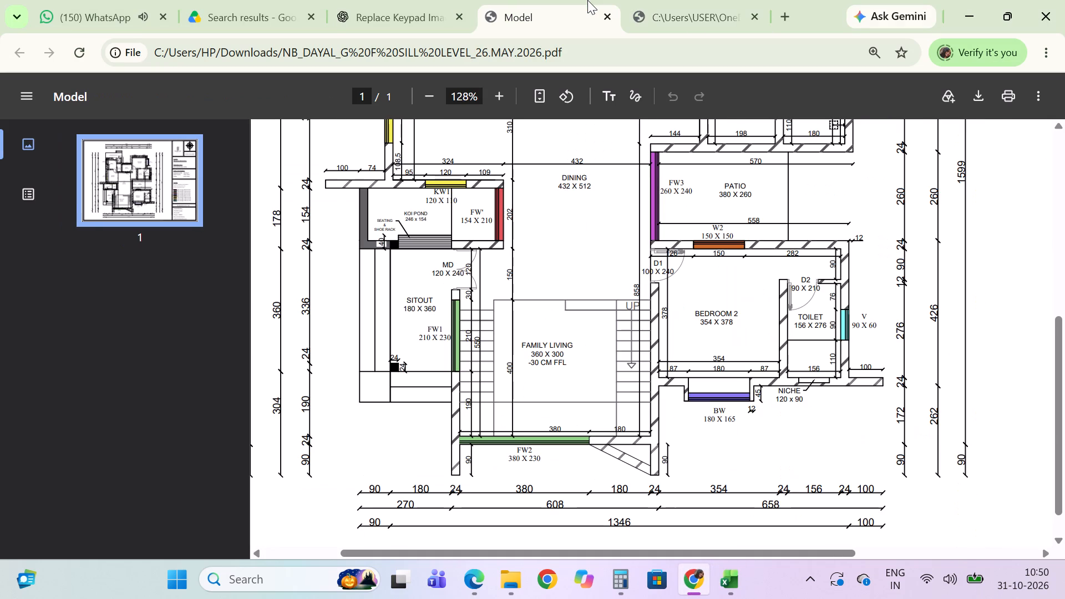
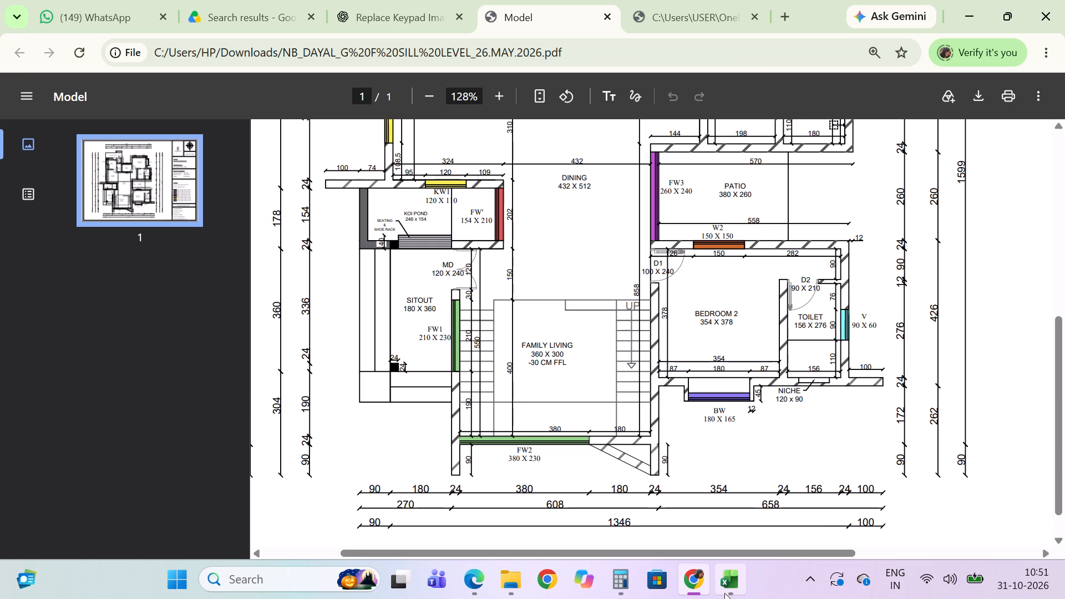
In the Excel Design Sheet's GROUND FLOOR table, enter Sit Out quantities: Dali Dimming 0, Light ON/OFF 2, Fan 0, AC 0, Curtain 0.
click(744, 510)
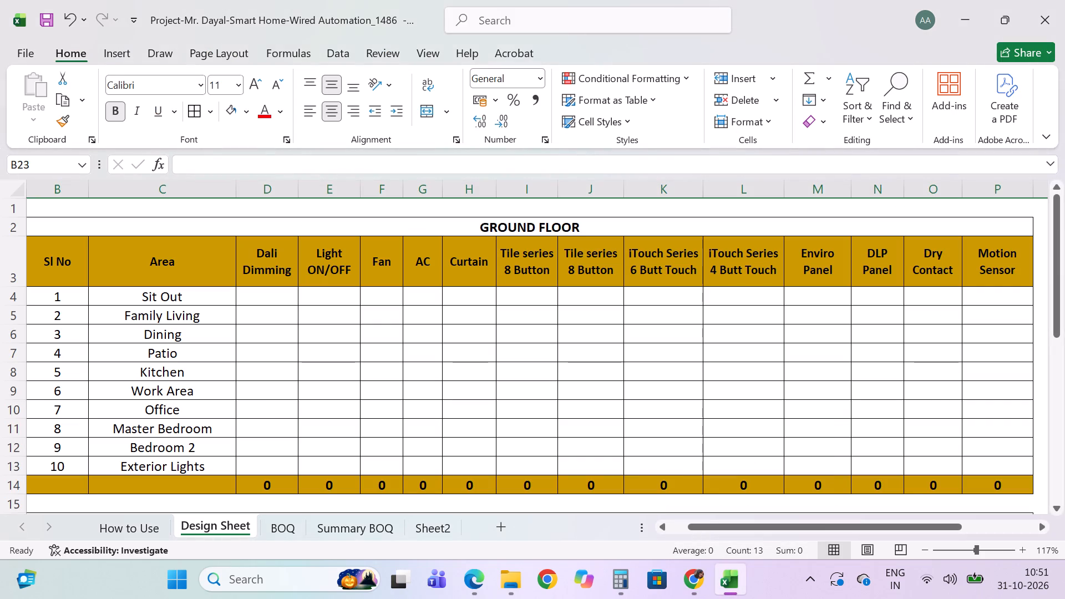
click(319, 303)
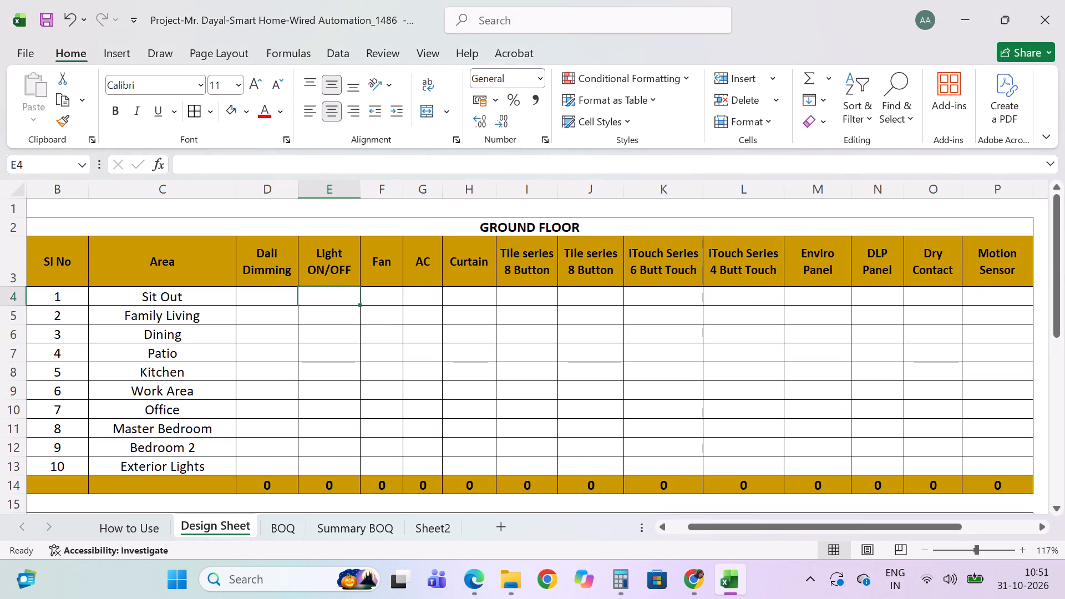
key(2)
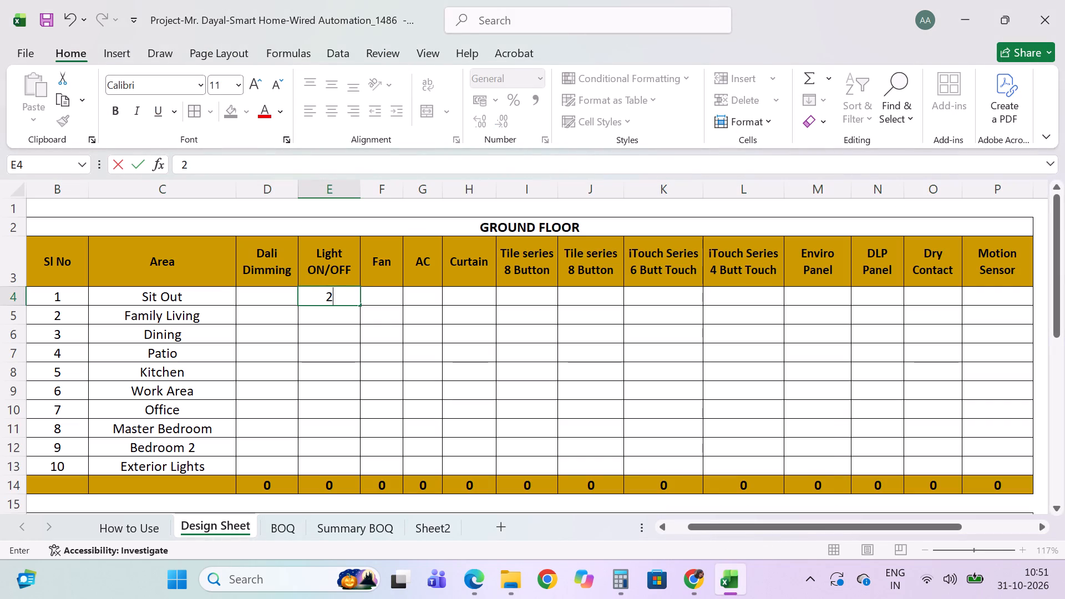
click(283, 292)
key(0)
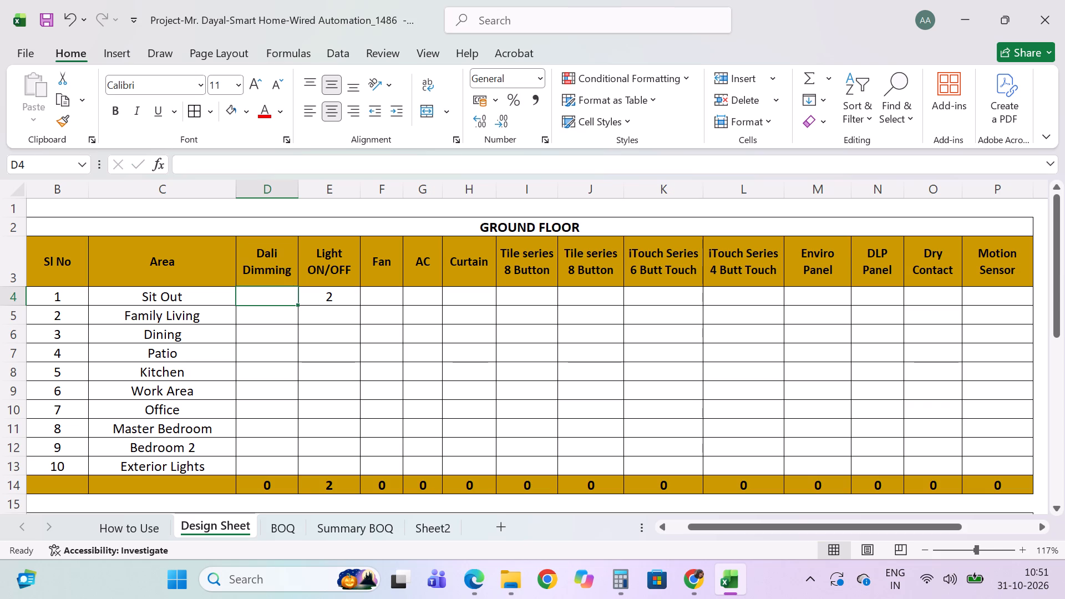
key(Right)
key(Right)
key(0)
key(Right)
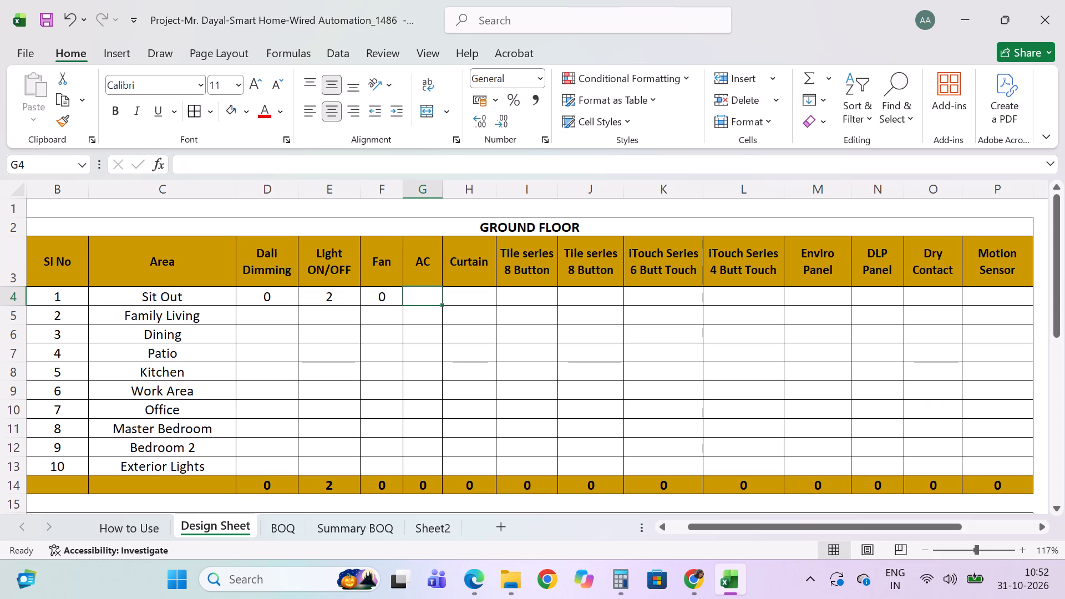
key(0)
key(Right)
key(0)
key(Right)
Enter 0 for Sit Out in both Tile series columns, both iTouch Series columns, Enviro Panel and DLP Panel.
key(0)
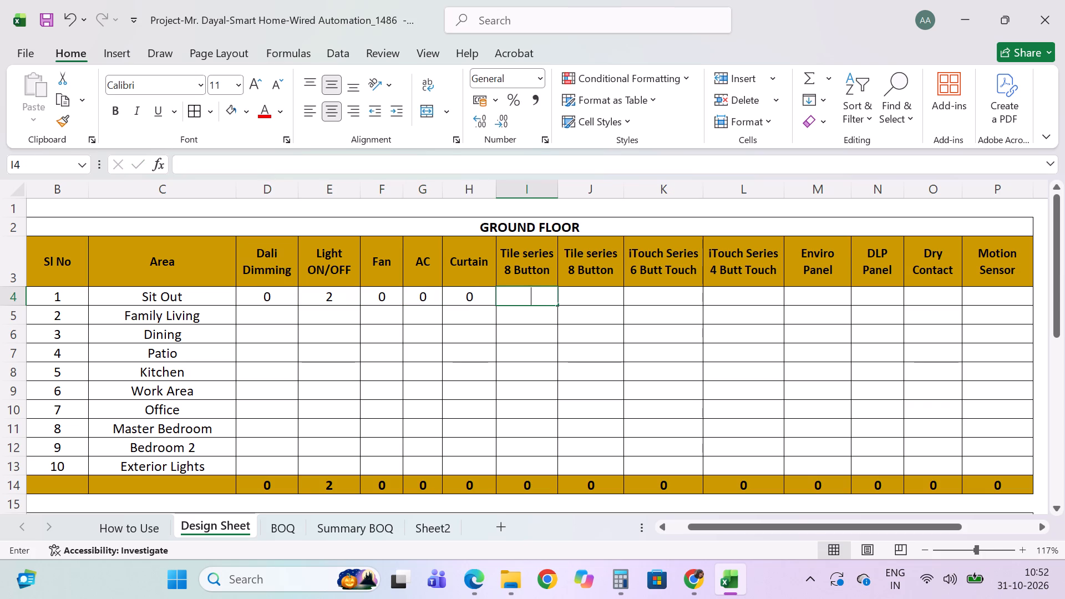
key(Right)
key(0)
key(Right)
key(0)
key(Right)
key(0)
key(Right)
key(0)
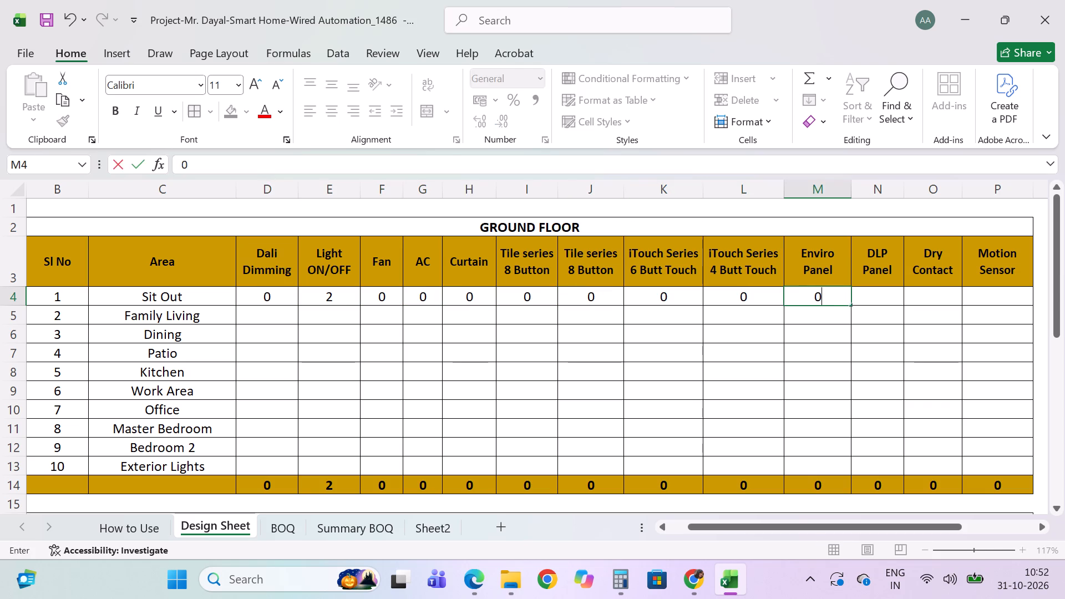
key(Right)
key(0)
key(Right)
Set Sit Out's Dry Contact to 1 and Motion Sensor to 0, and select Family Living's Dali Dimming cell.
text(31)
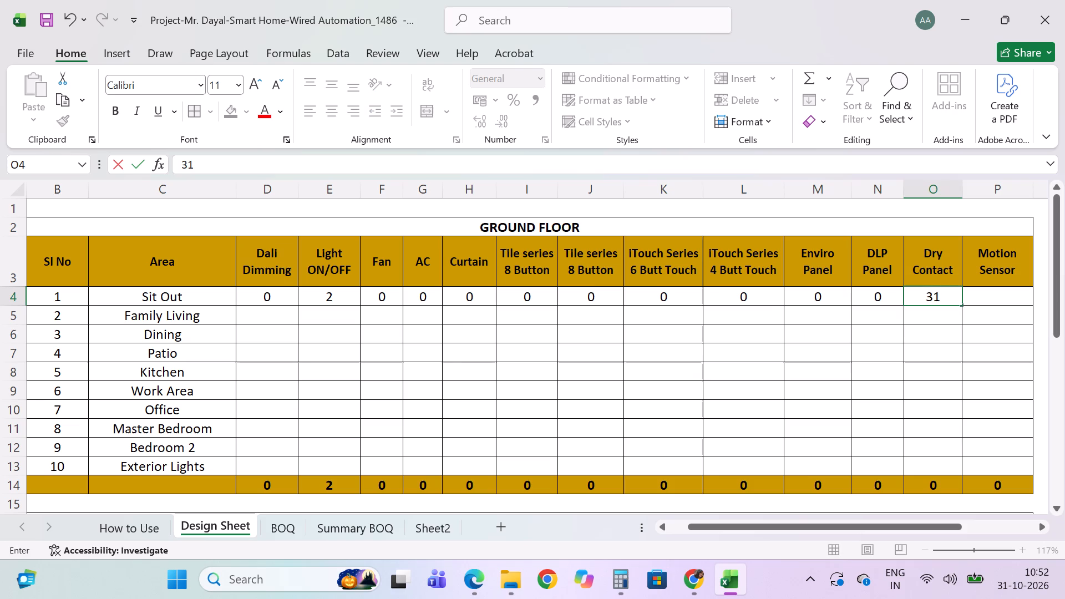
key(Right)
key(Left)
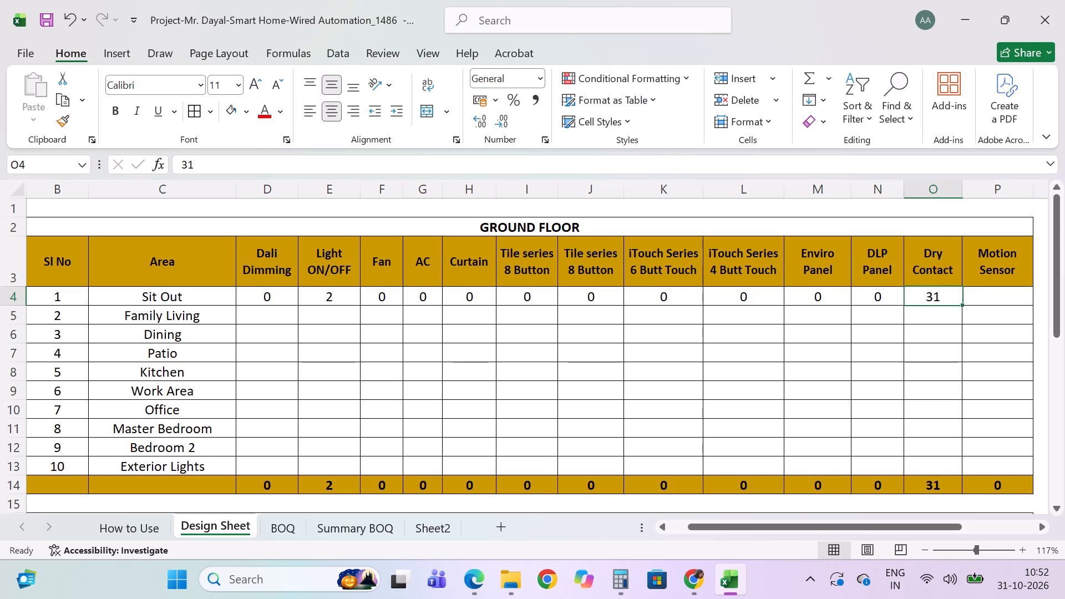
key(1)
key(Right)
key(0)
key(Right)
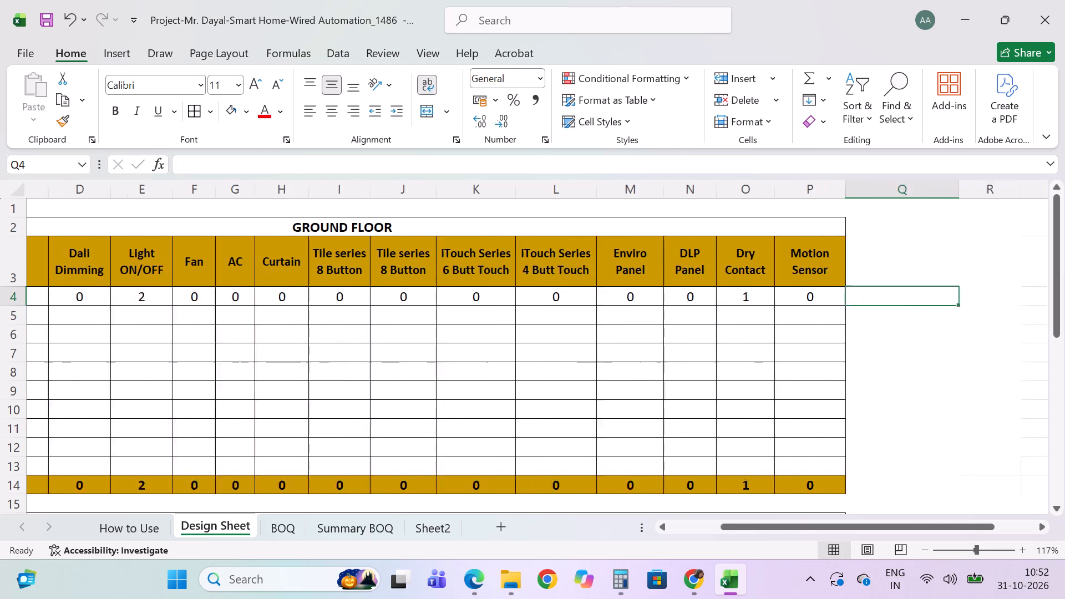
scroll(283, 292, right, 7)
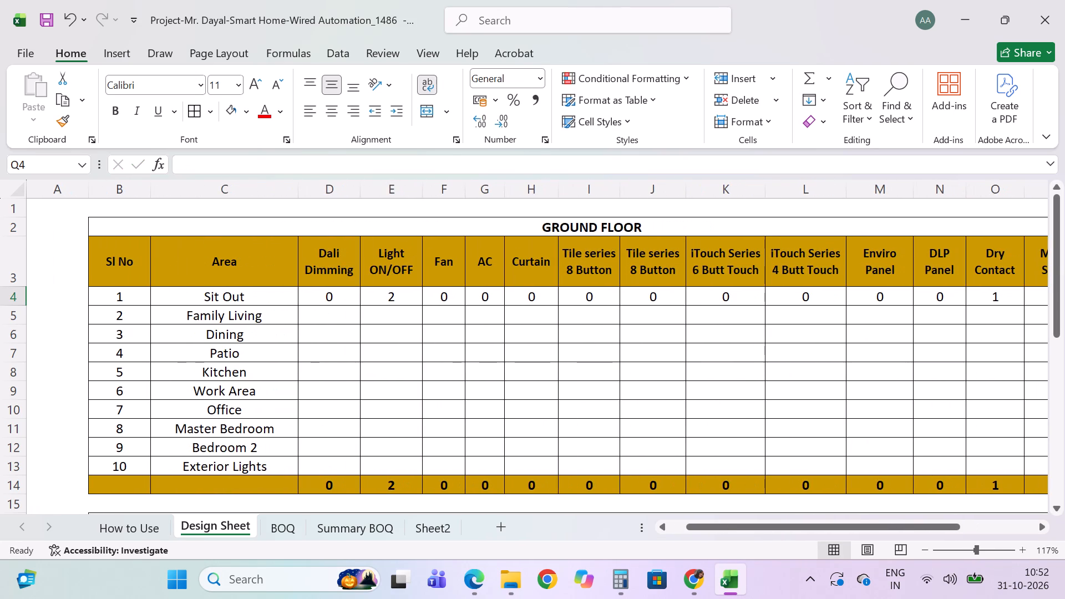
click(329, 318)
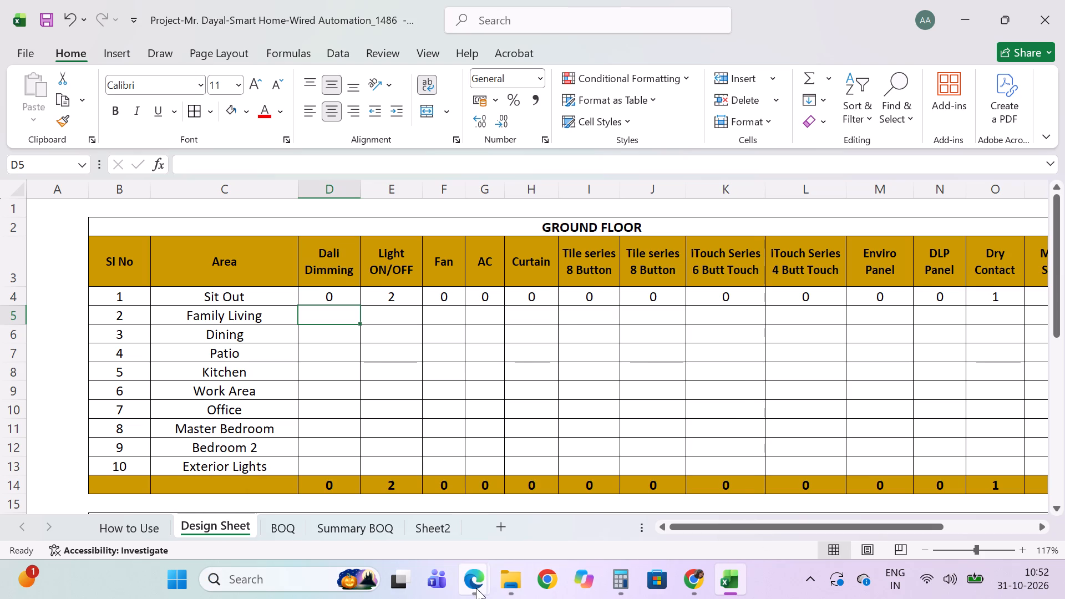
Look through the missions page and the home dashboard of the Outlier site in Microsoft Edge.
click(633, 489)
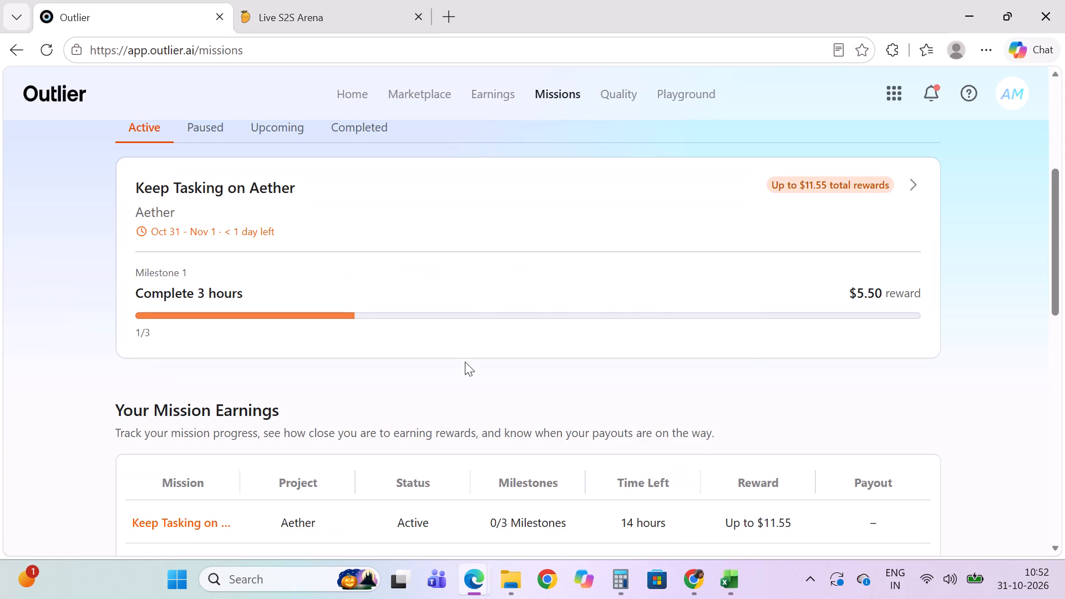
scroll(465, 362, right, 2)
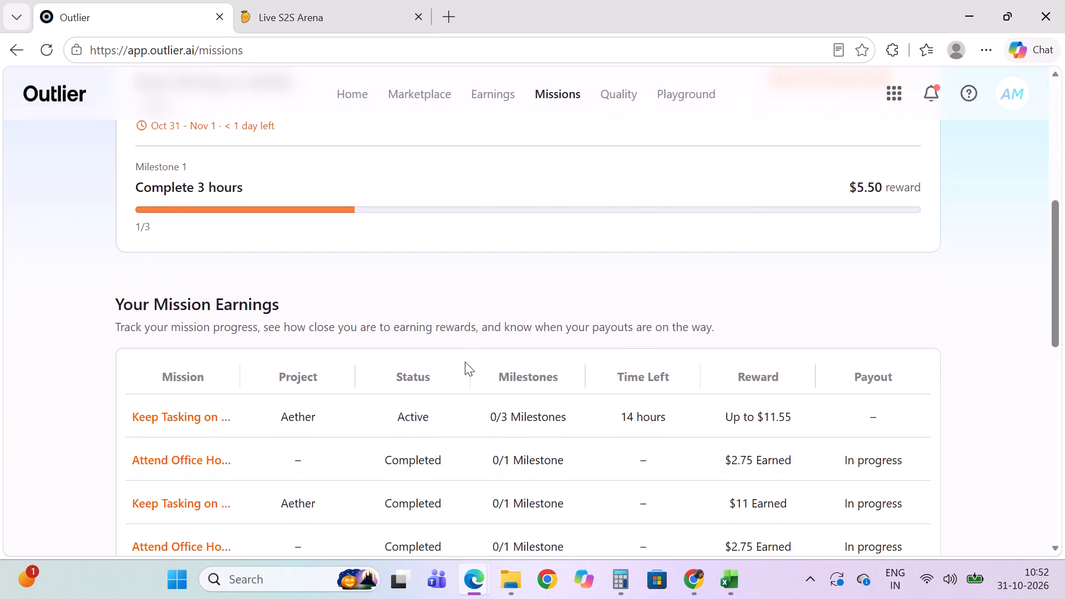
scroll(465, 362, right, 1)
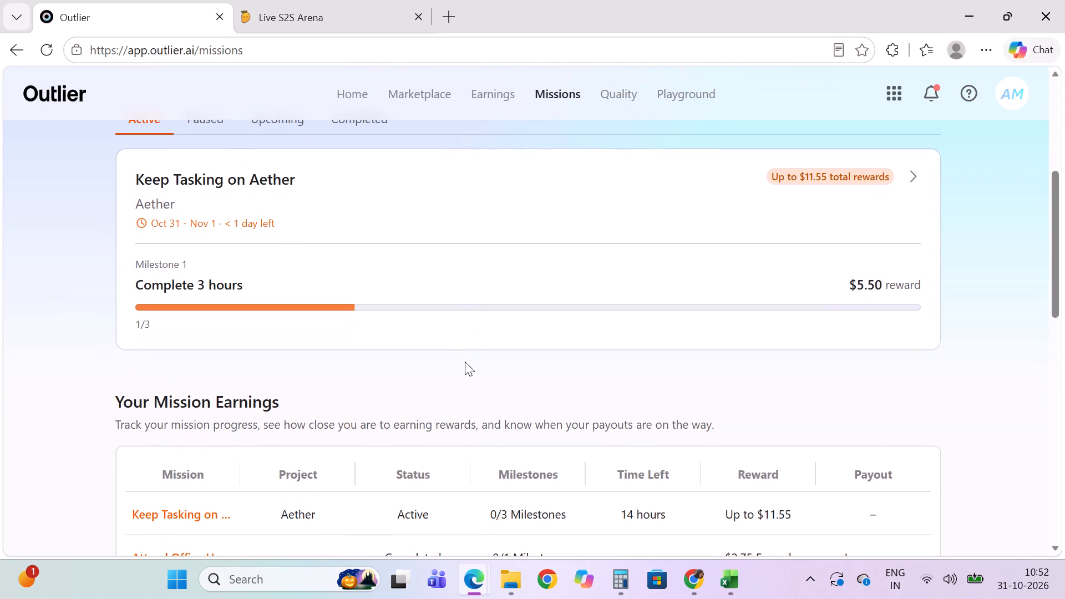
scroll(465, 362, right, 1)
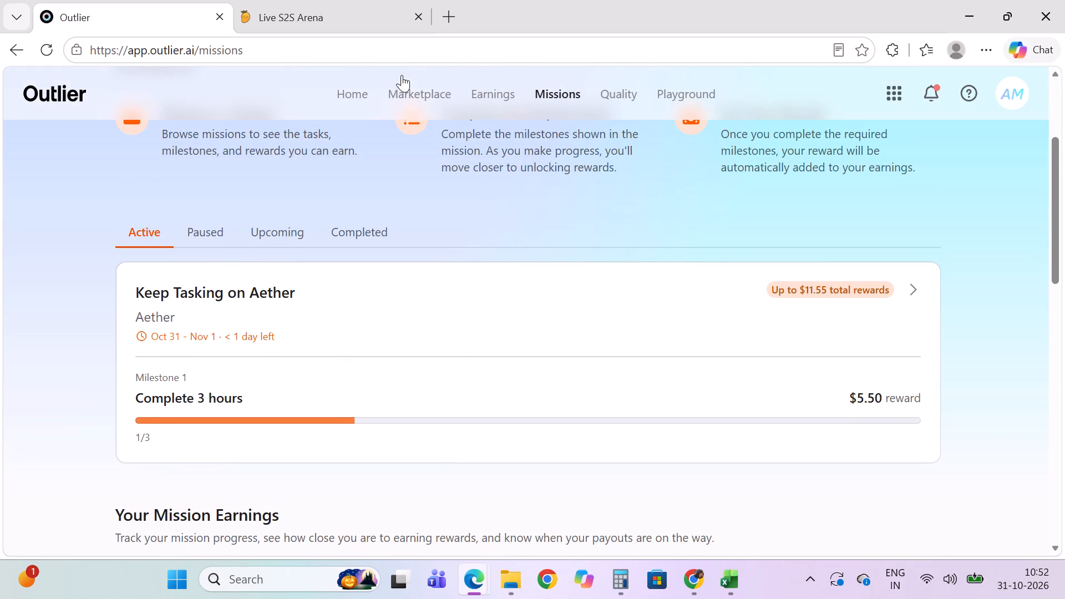
click(353, 101)
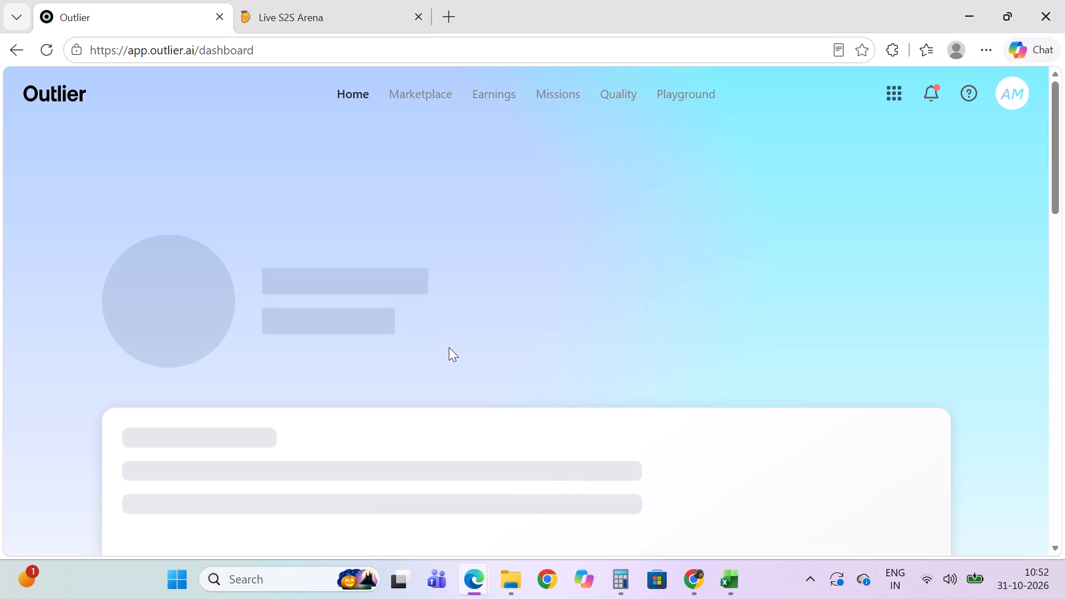
scroll(449, 347, down, 3)
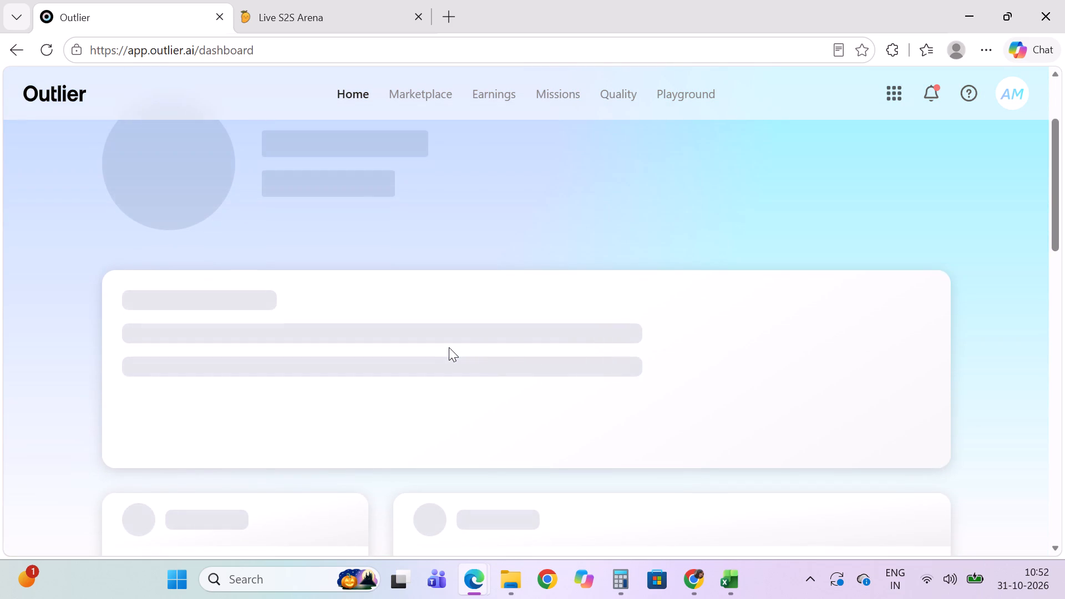
scroll(449, 347, down, 1)
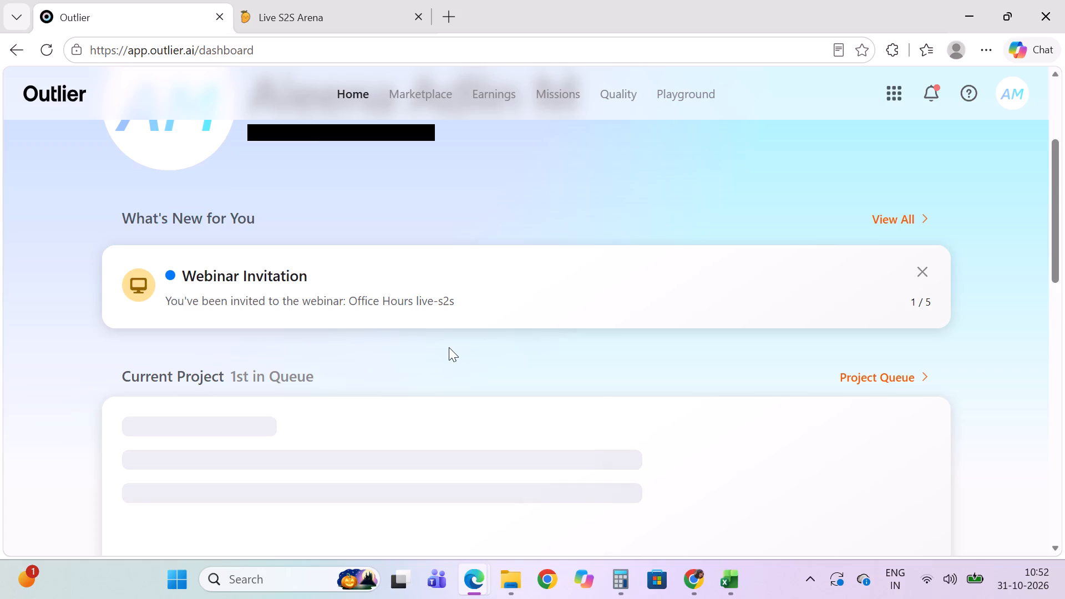
scroll(449, 347, down, 1)
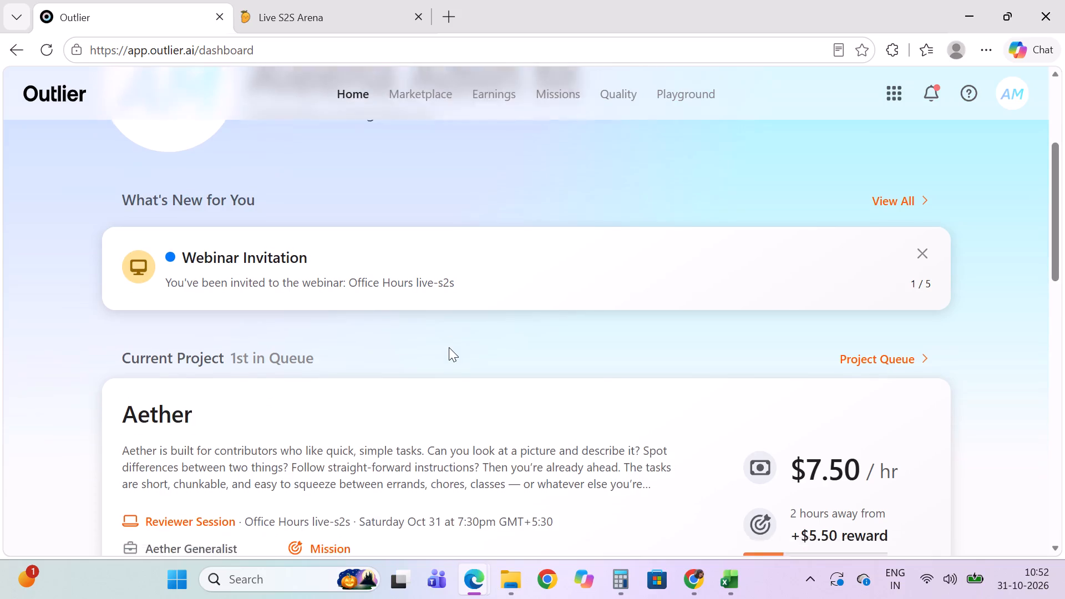
scroll(449, 347, down, 3)
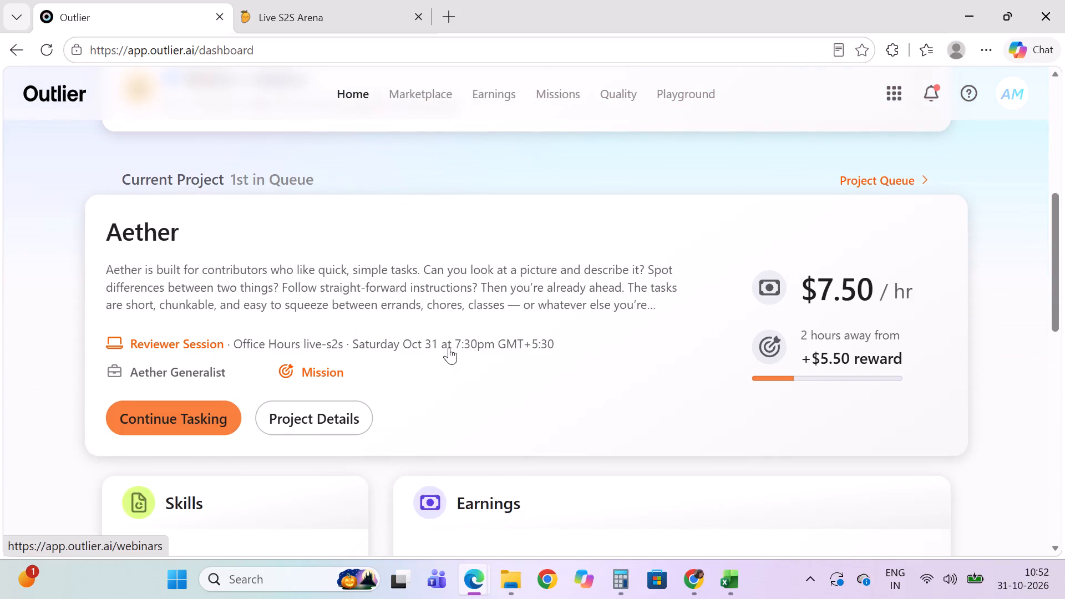
scroll(449, 347, down, 2)
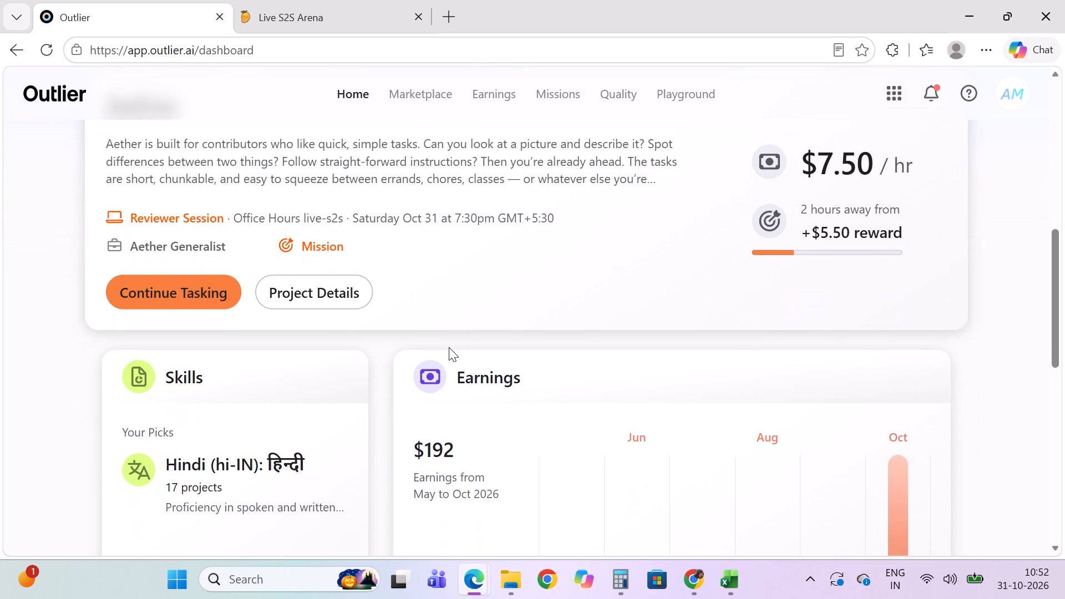
scroll(449, 347, down, 1)
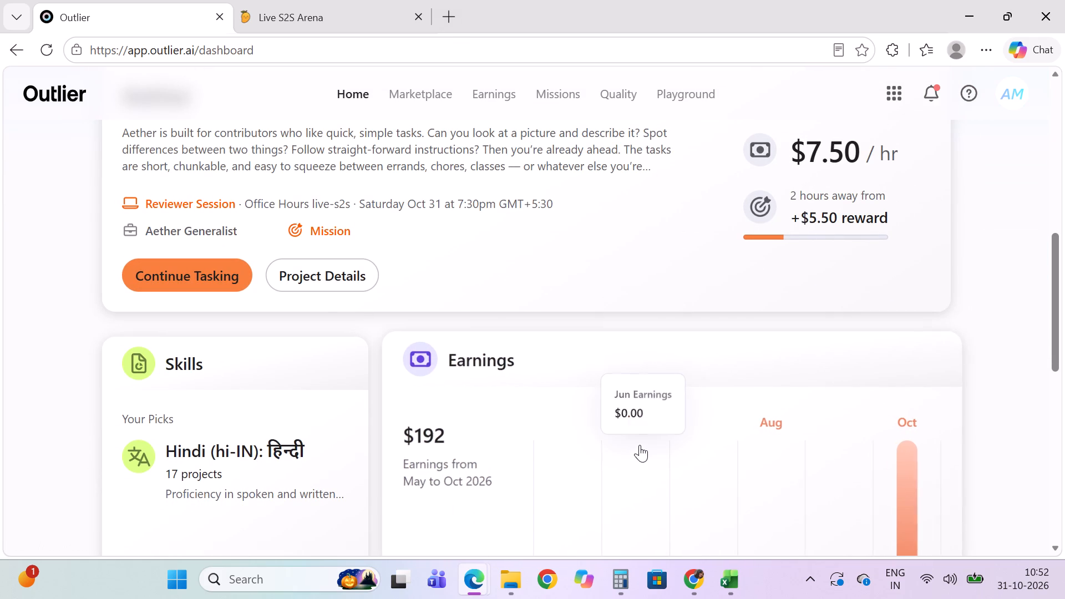
Check the ground-floor plan in Google Chrome and enter Family Living's quantities in Excel: Dali Dimming 6, Light ON/OFF 2, Fan 1, AC 1.
click(729, 591)
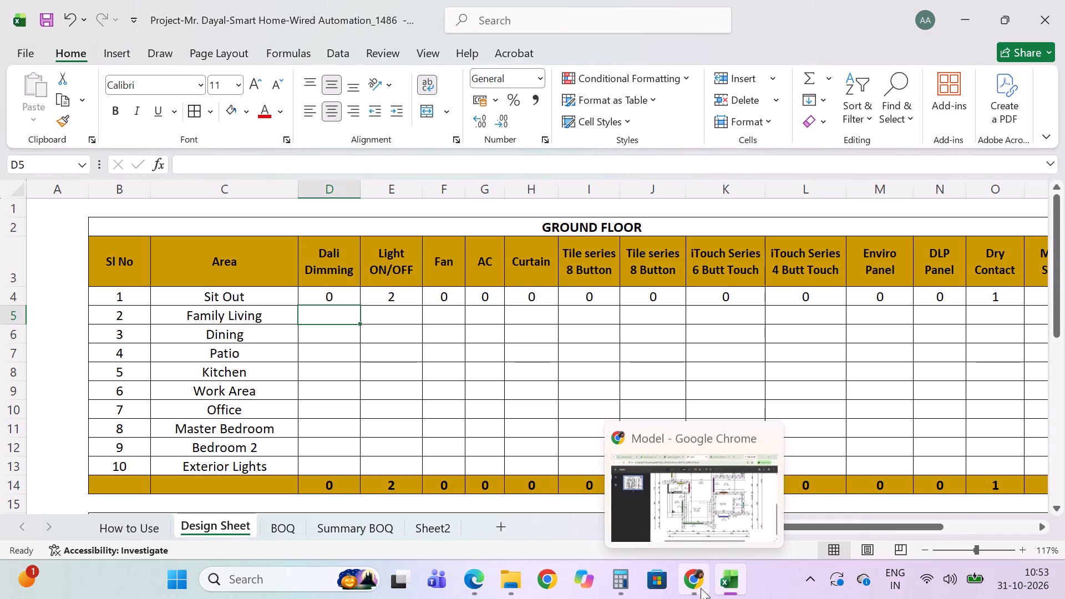
click(707, 513)
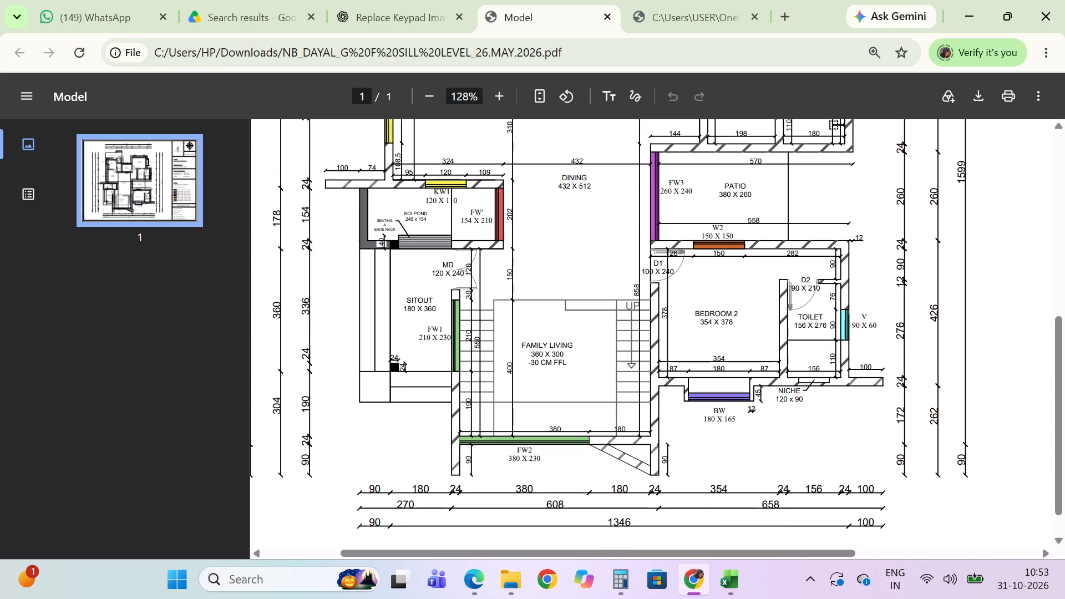
scroll(563, 404, up, 1)
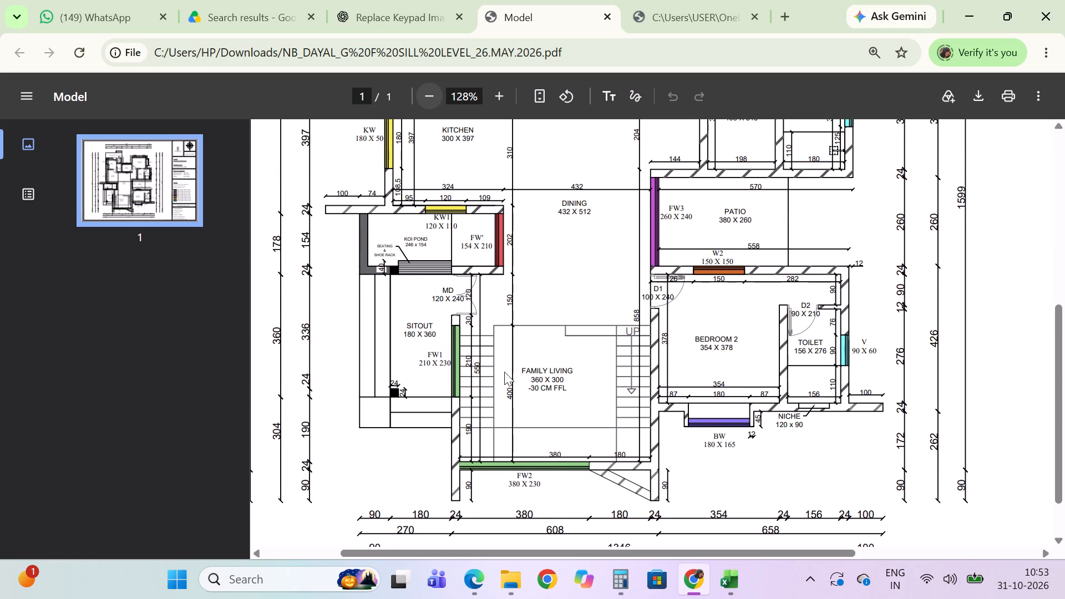
click(733, 590)
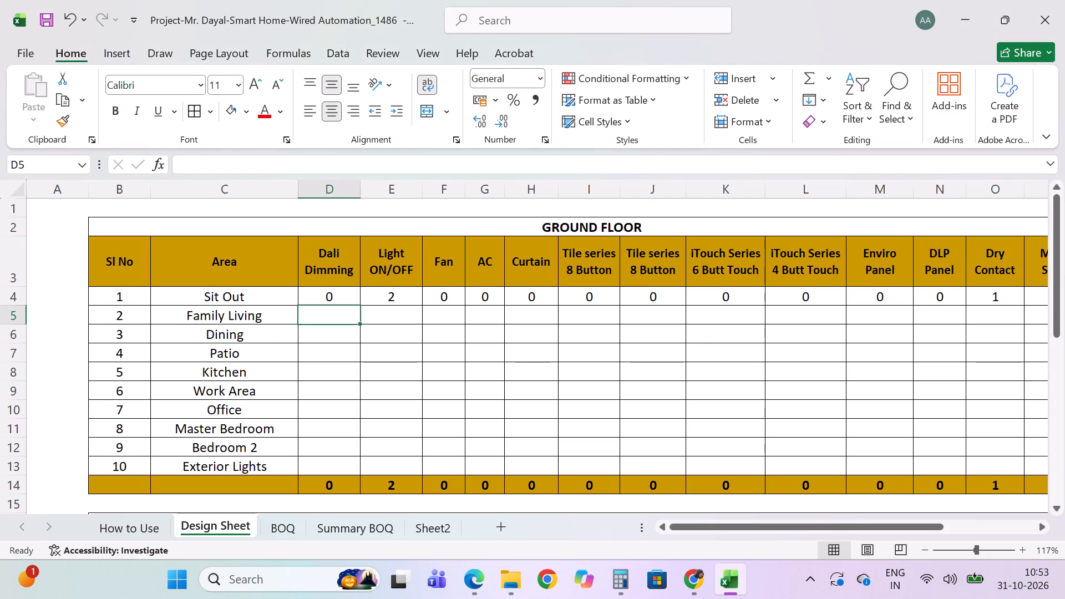
key(6)
key(Right)
key(2)
key(Right)
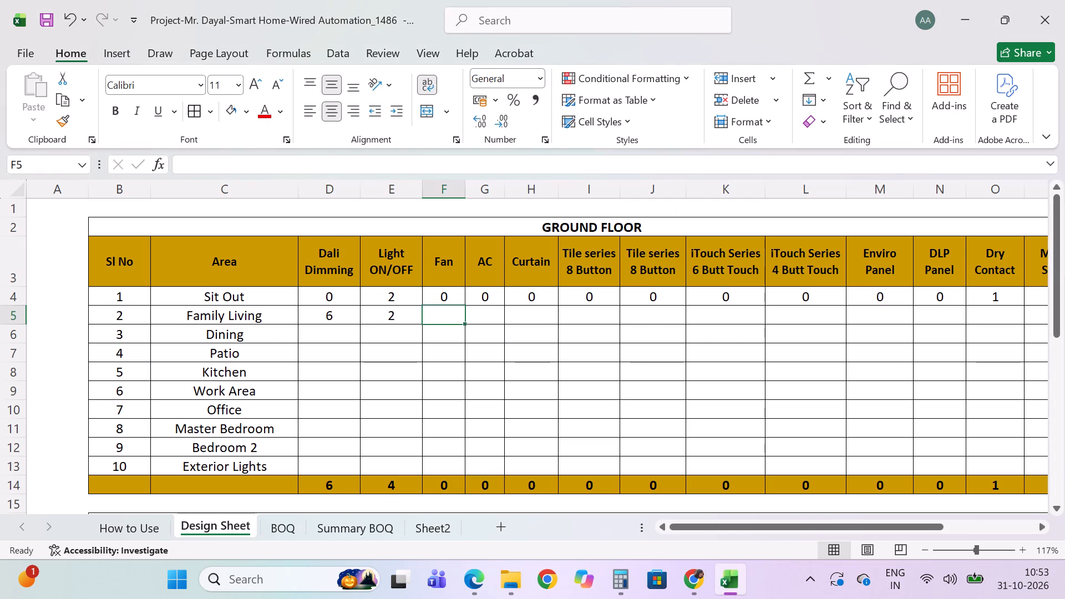
key(1)
key(Right)
key(1)
key(Right)
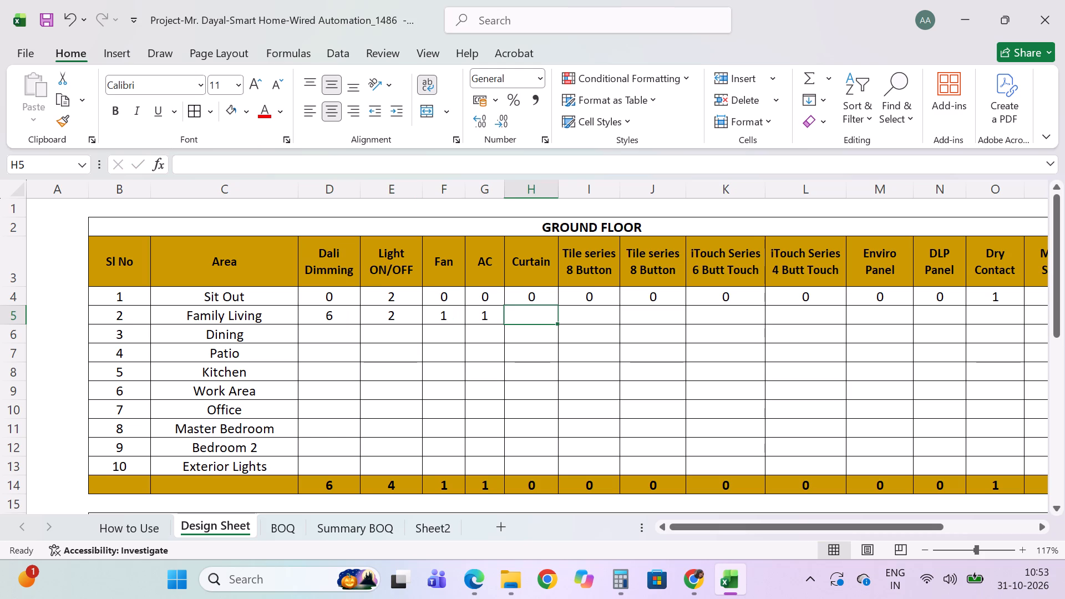
Set Family Living's Curtain quantity to 2 in the GROUND FLOOR table.
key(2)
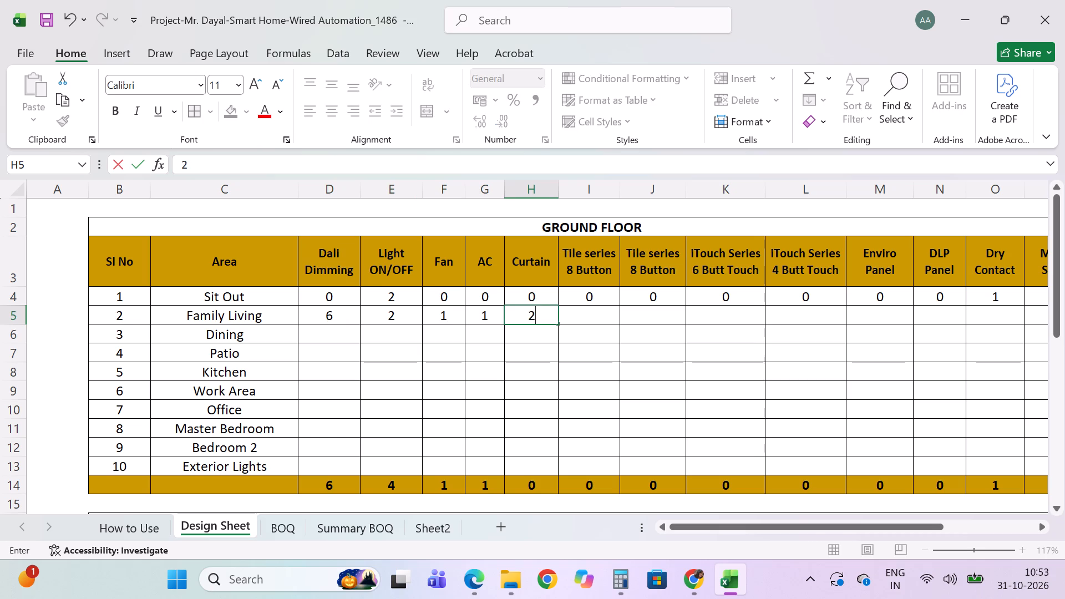
key(Right)
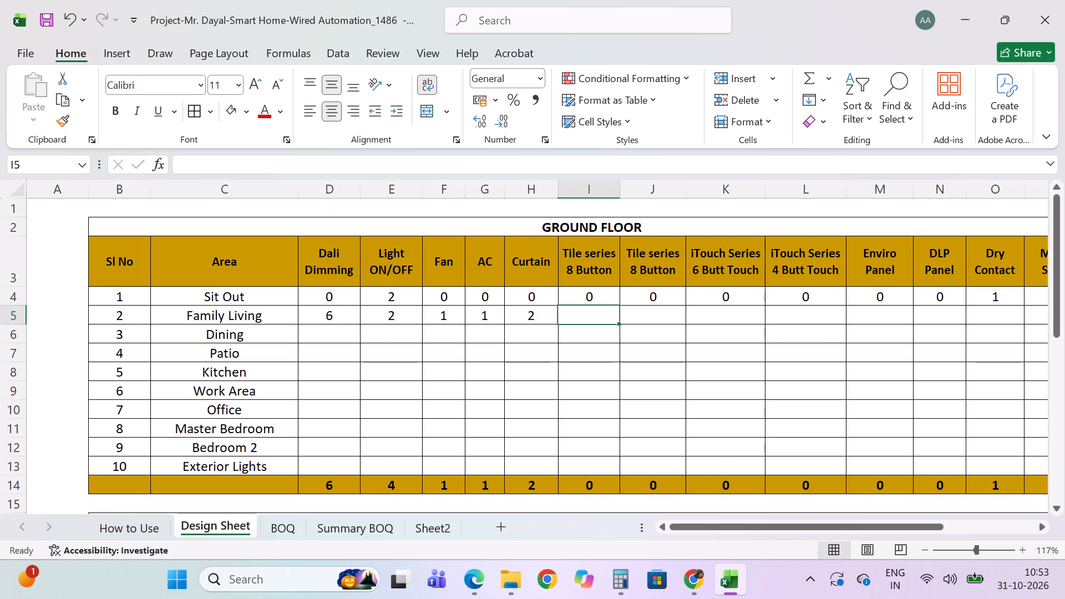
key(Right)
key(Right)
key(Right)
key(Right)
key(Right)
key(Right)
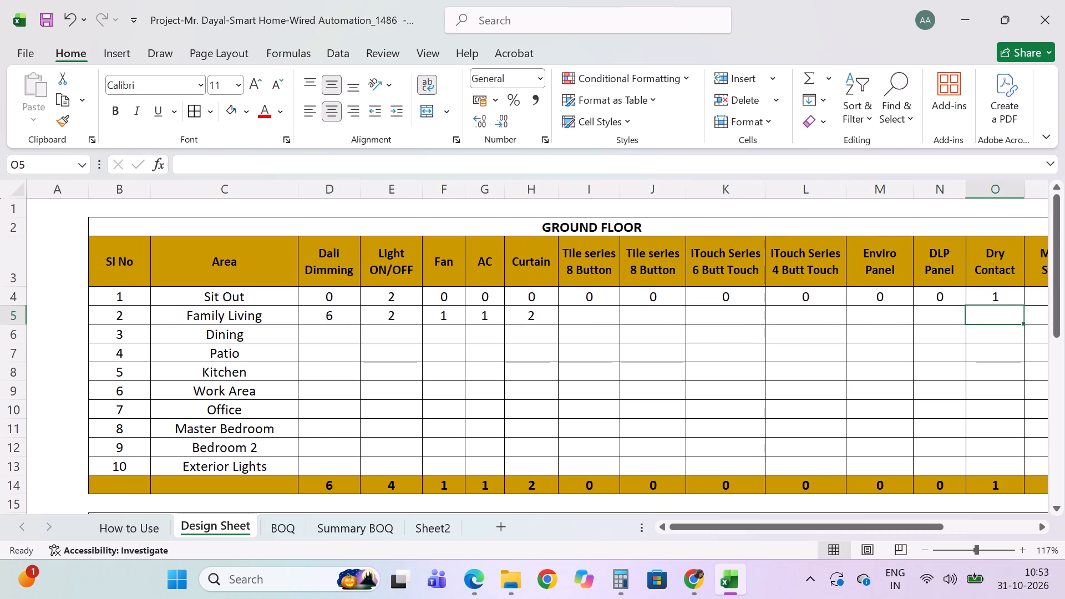
Select Dining's Dali Dimming cell and switch to Google Chrome to check the ground-floor sill-level plan.
click(307, 341)
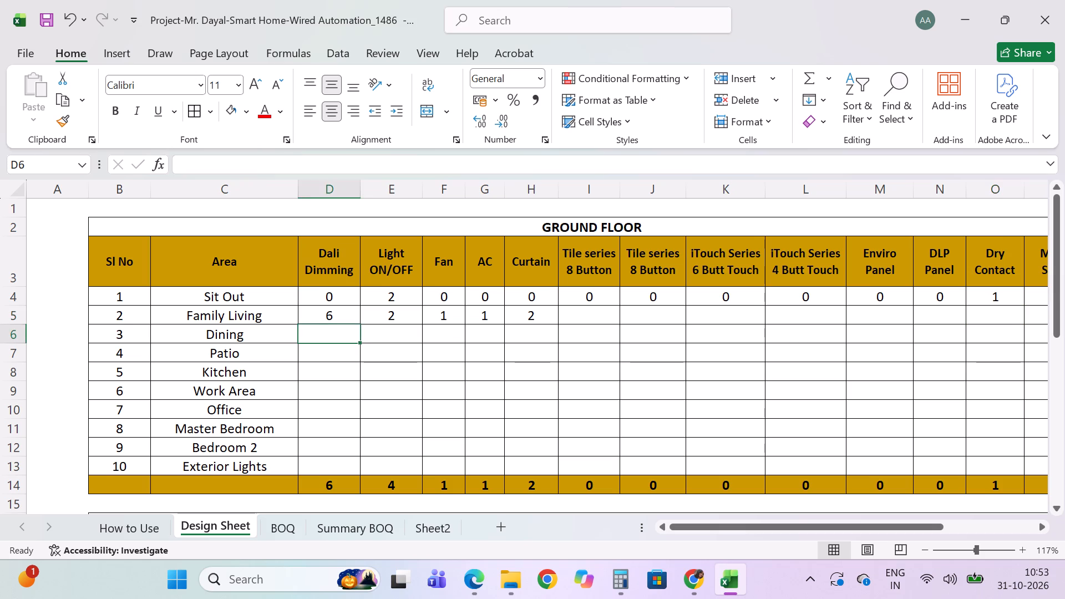
click(693, 574)
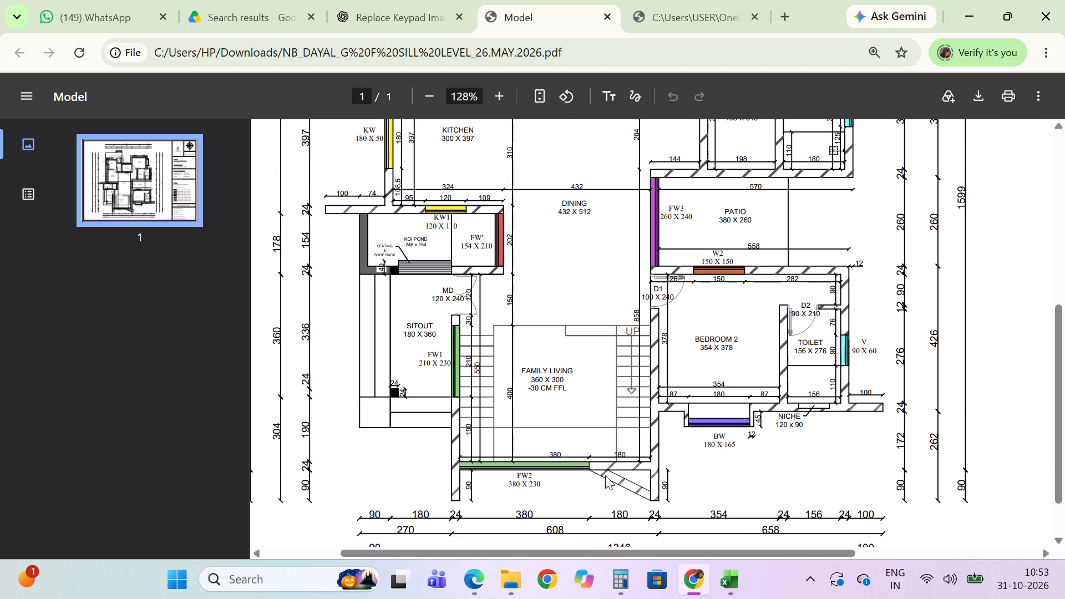
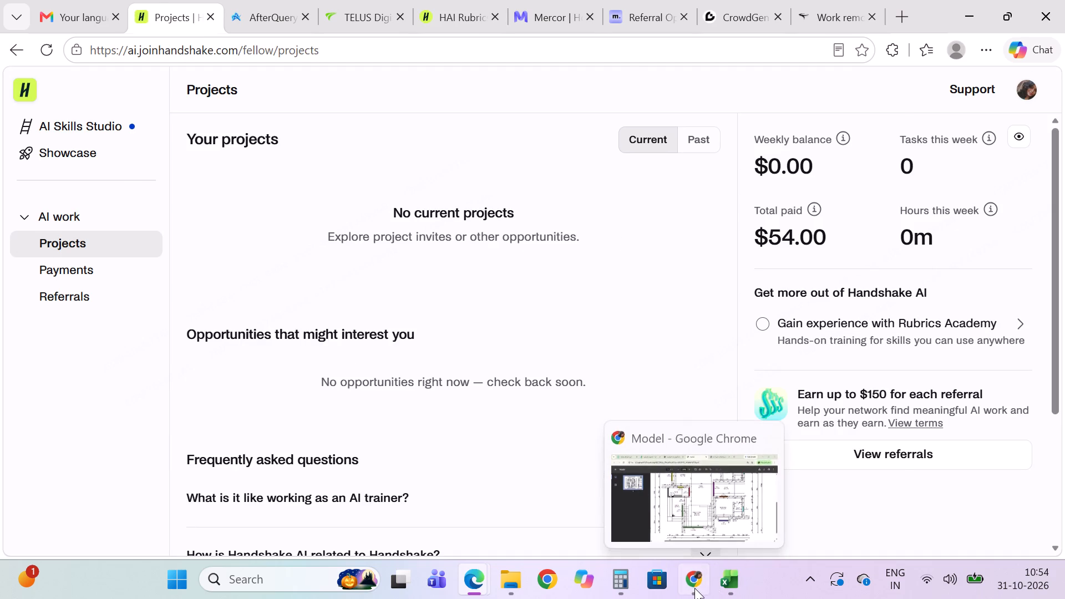
Examine the ground-floor sill-level plan in Google Chrome around Family Living, Dining and the adjoining rooms.
scroll(566, 393, up, 2)
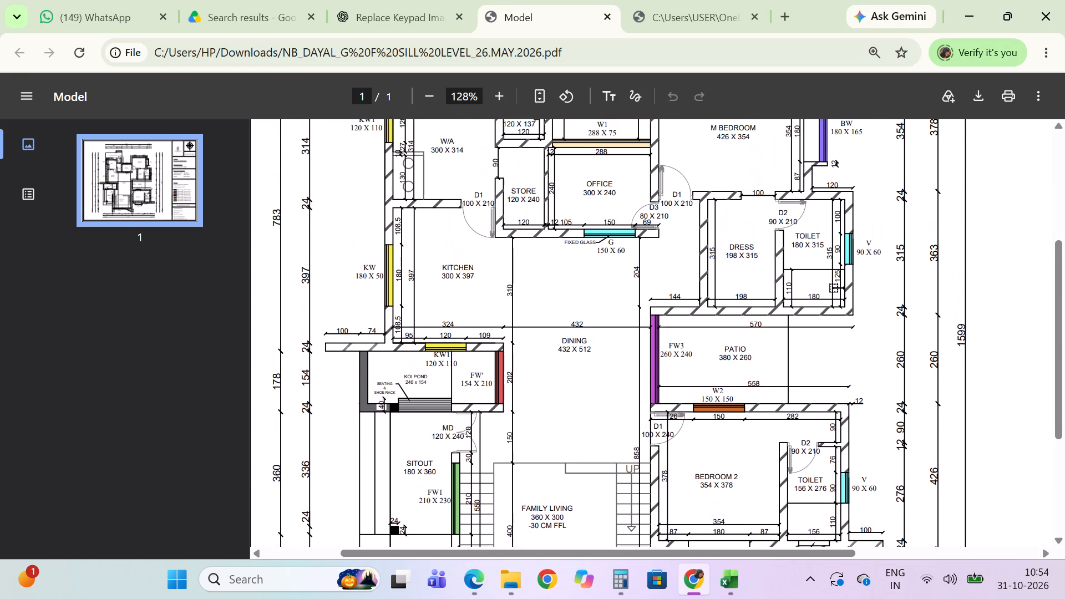
Enter Dining's quantities in Excel, checking the Google Chrome ground-floor plan: Dali Dimming 8, Light ON/OFF 3, Fan 1, AC 1, Curtain 1.
scroll(566, 393, up, 1)
click(744, 585)
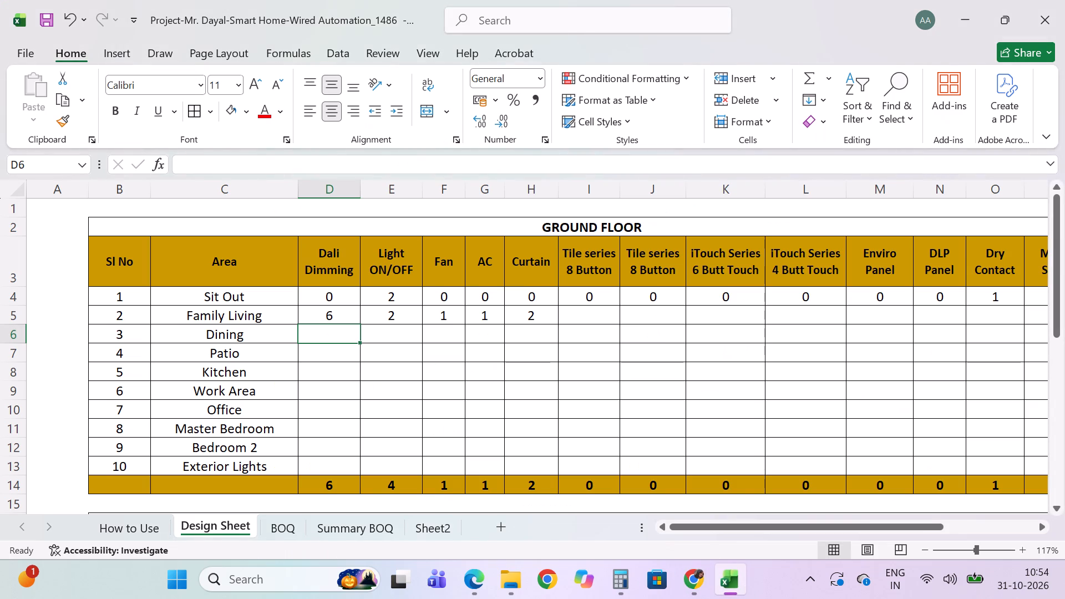
key(8)
key(Right)
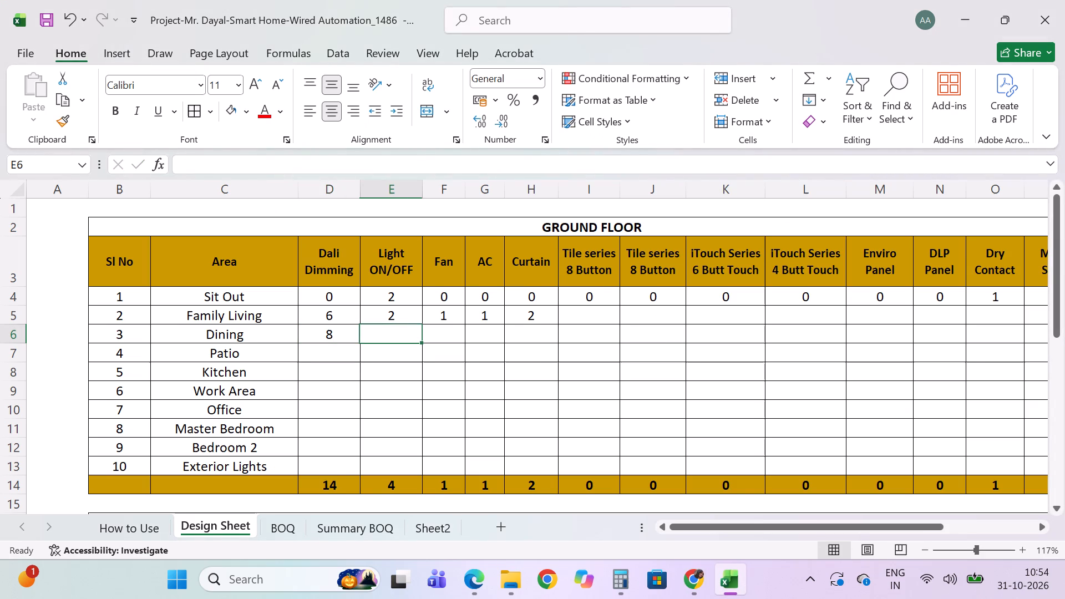
key(3)
key(Right)
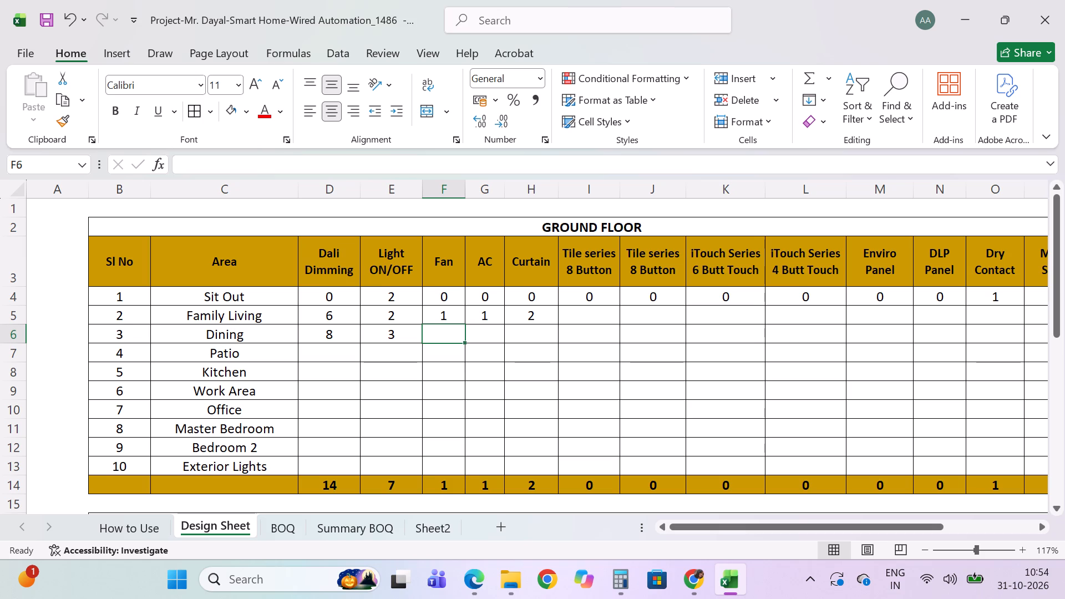
key(1)
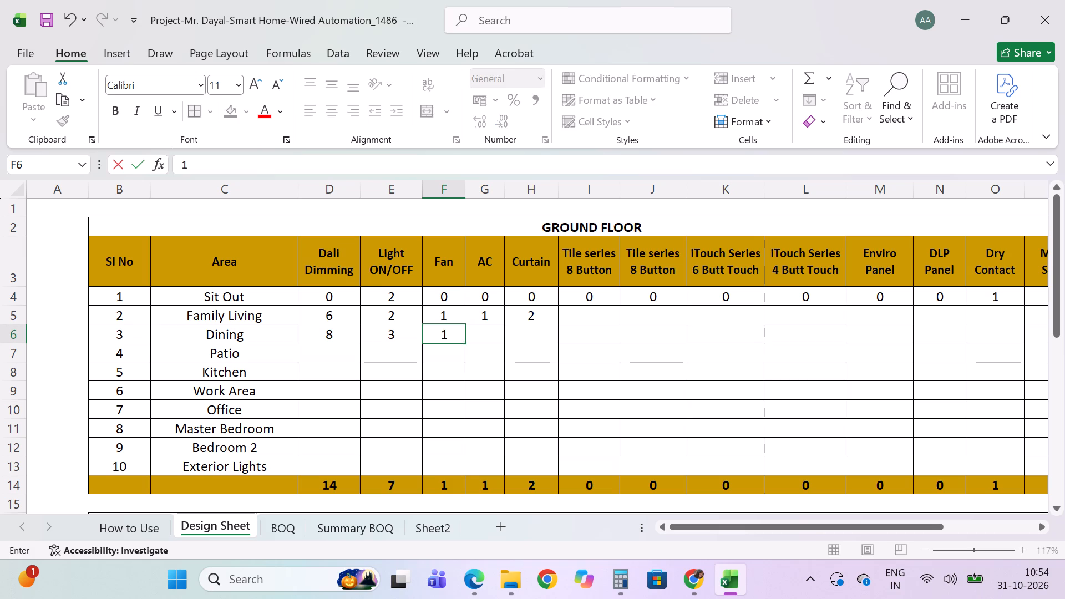
key(Right)
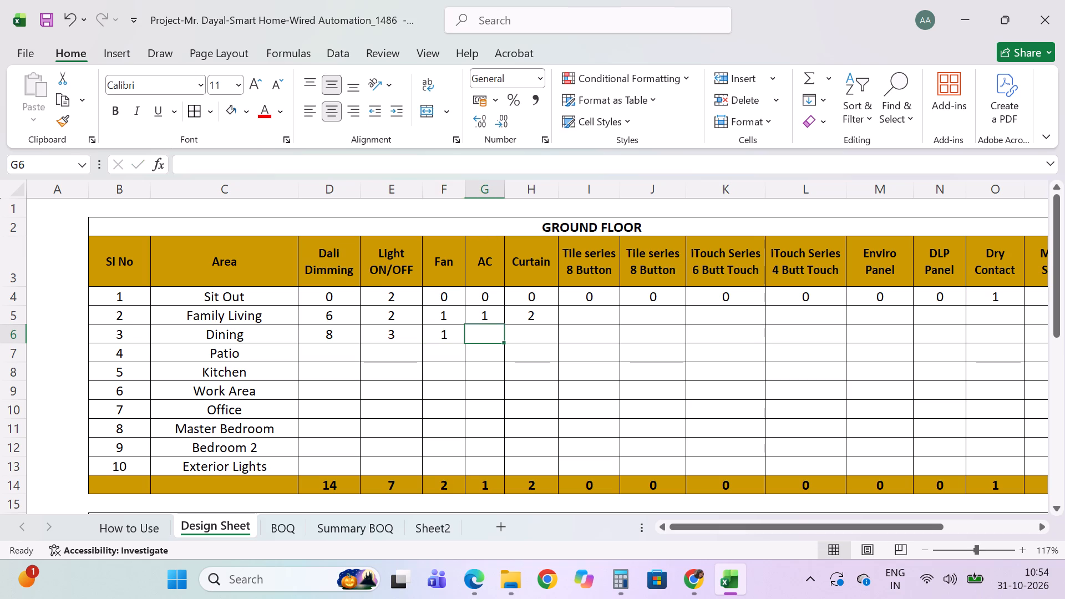
key(1)
key(Right)
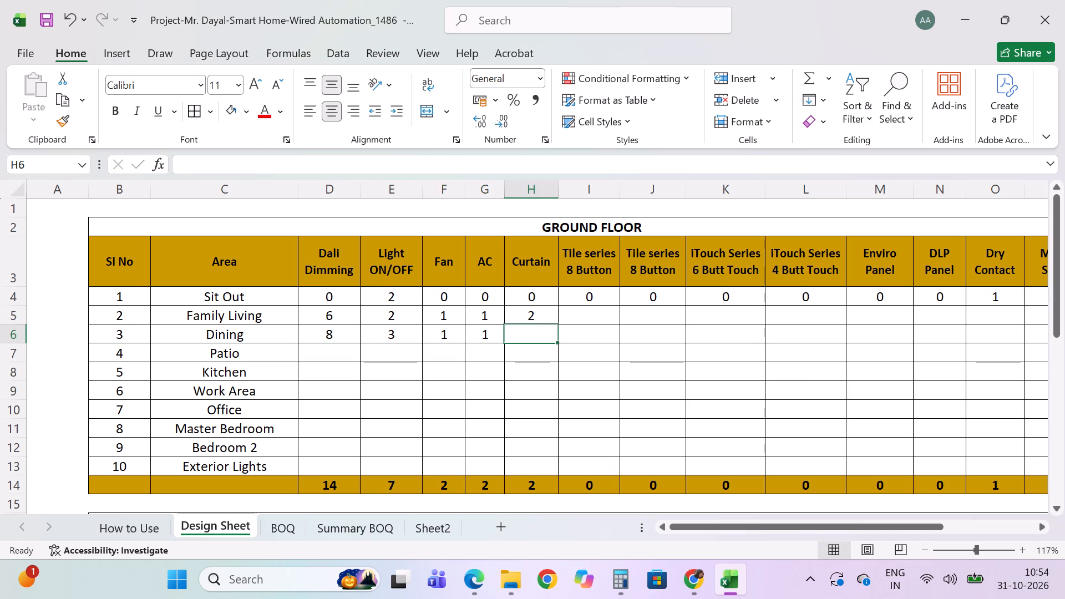
click(704, 595)
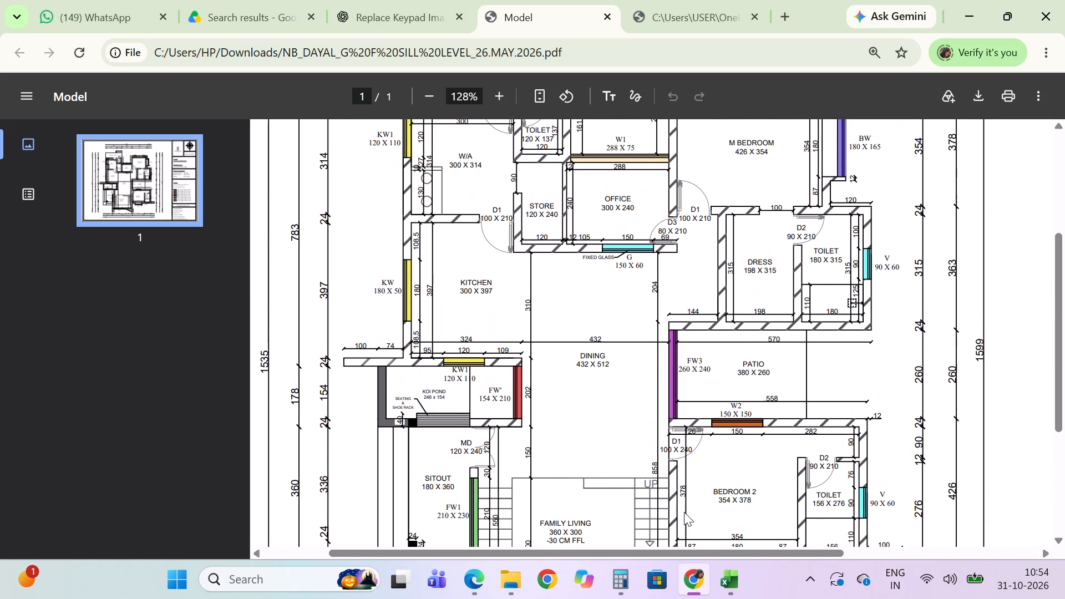
click(739, 598)
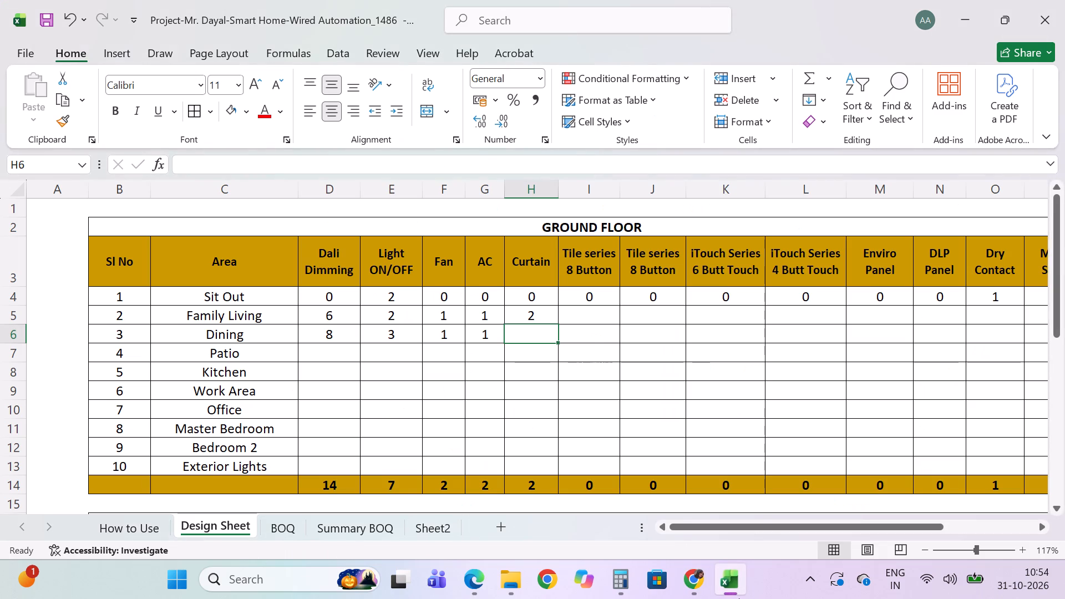
key(1)
key(Right)
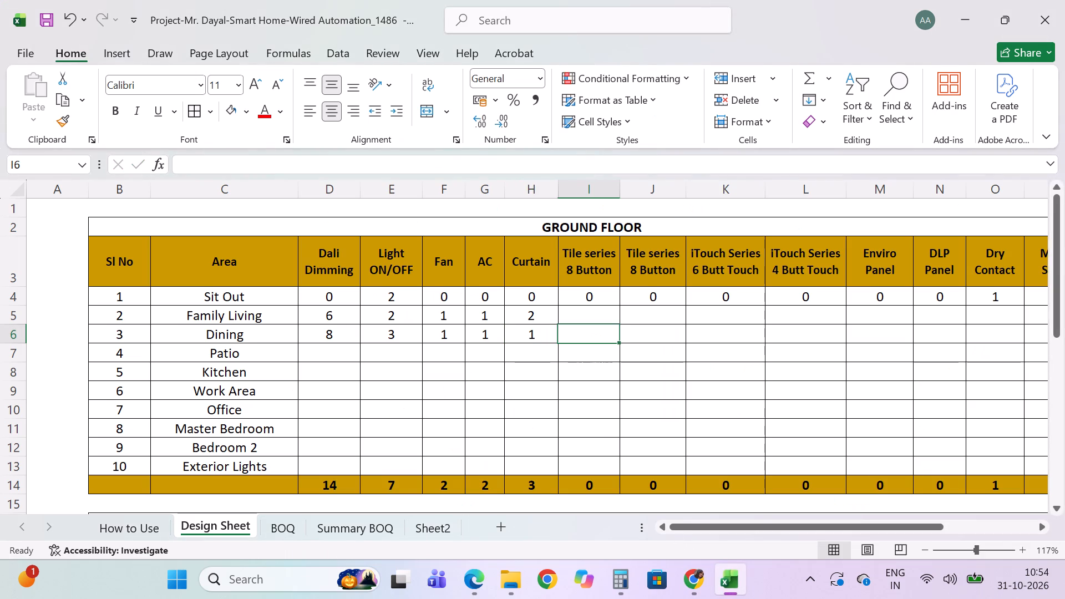
Check the ground-floor plan in Google Chrome and enter Patio's quantities in Excel: Dali Dimming 0, Light ON/OFF 2, Fan, AC and Curtain 0.
click(349, 357)
click(695, 568)
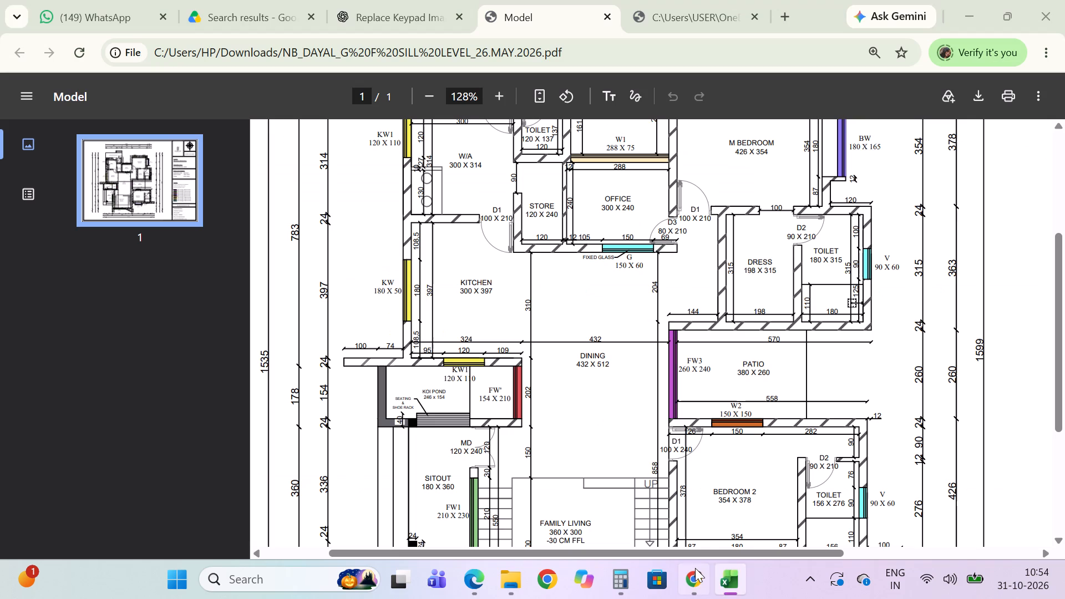
scroll(710, 484, down, 1)
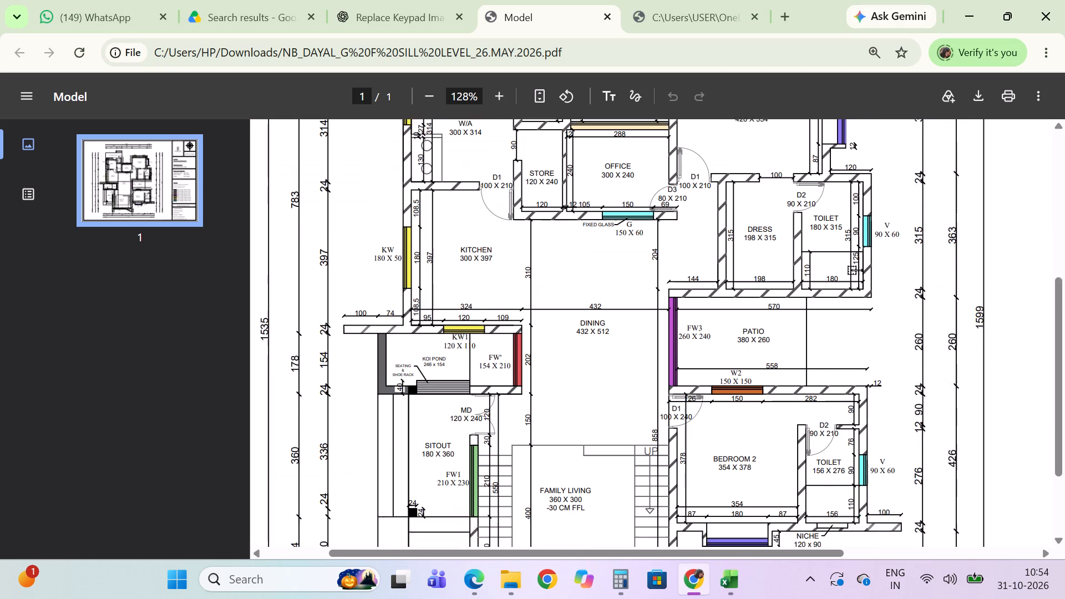
scroll(710, 484, down, 1)
scroll(710, 484, up, 1)
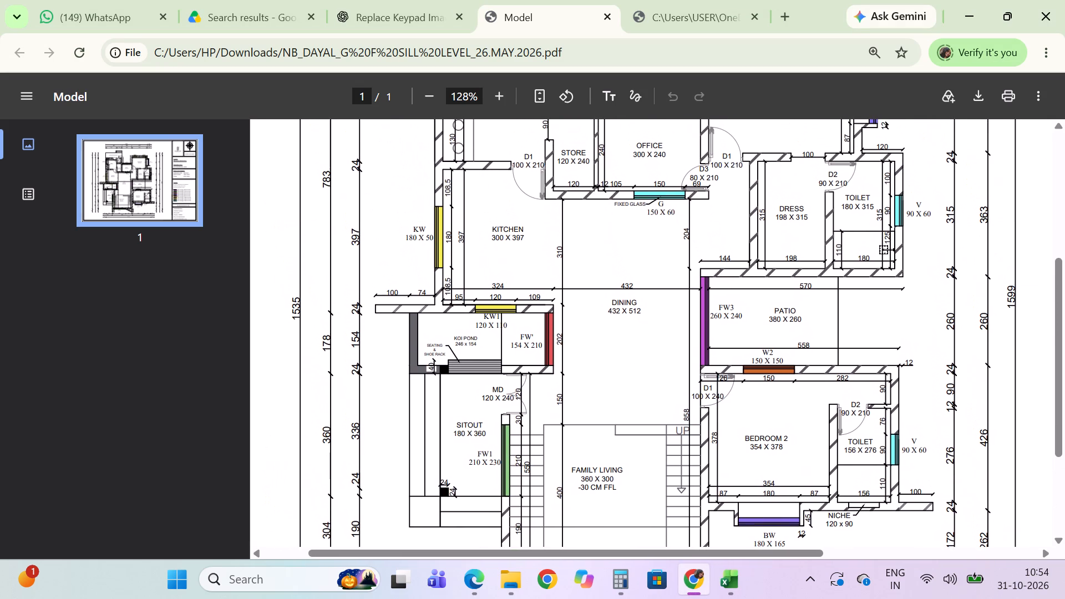
scroll(710, 484, up, 1)
click(723, 596)
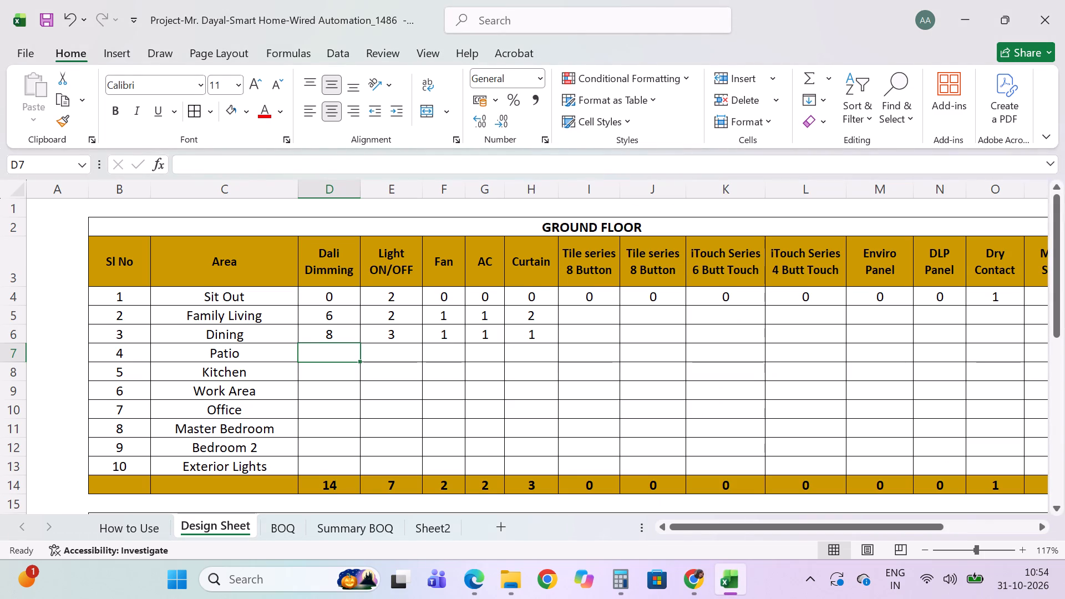
key(0)
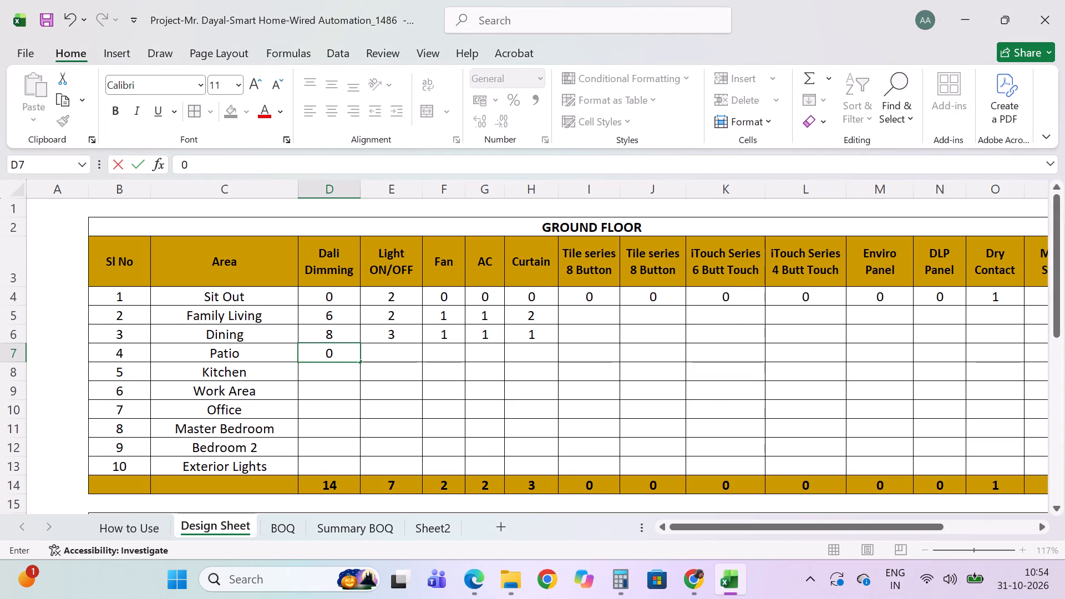
key(Right)
key(2)
key(Right)
key(Right)
key(Right)
key(Right)
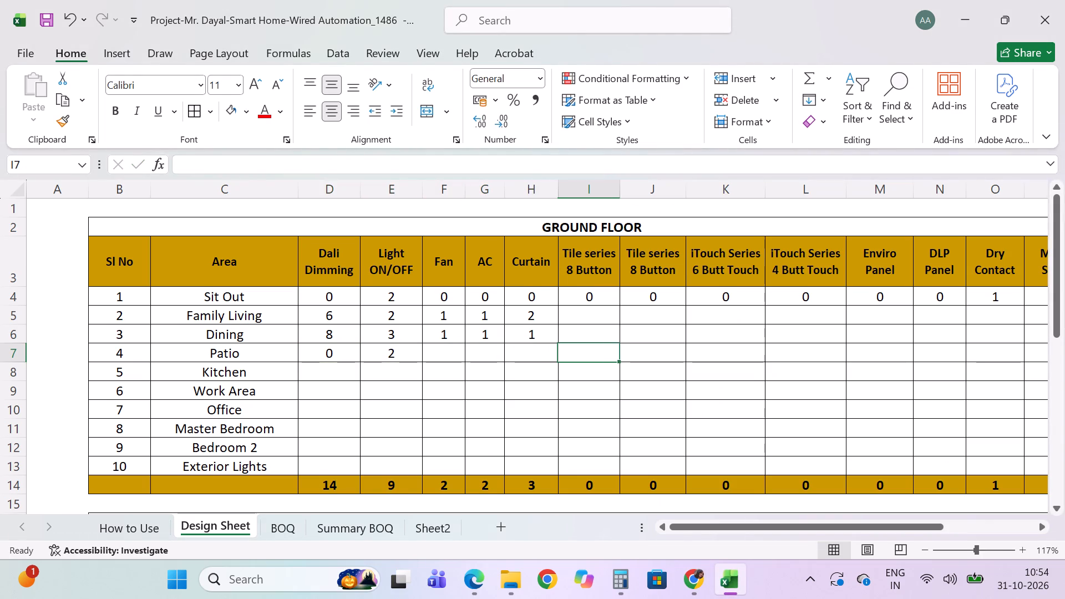
key(Left)
key(Left)
key(Left)
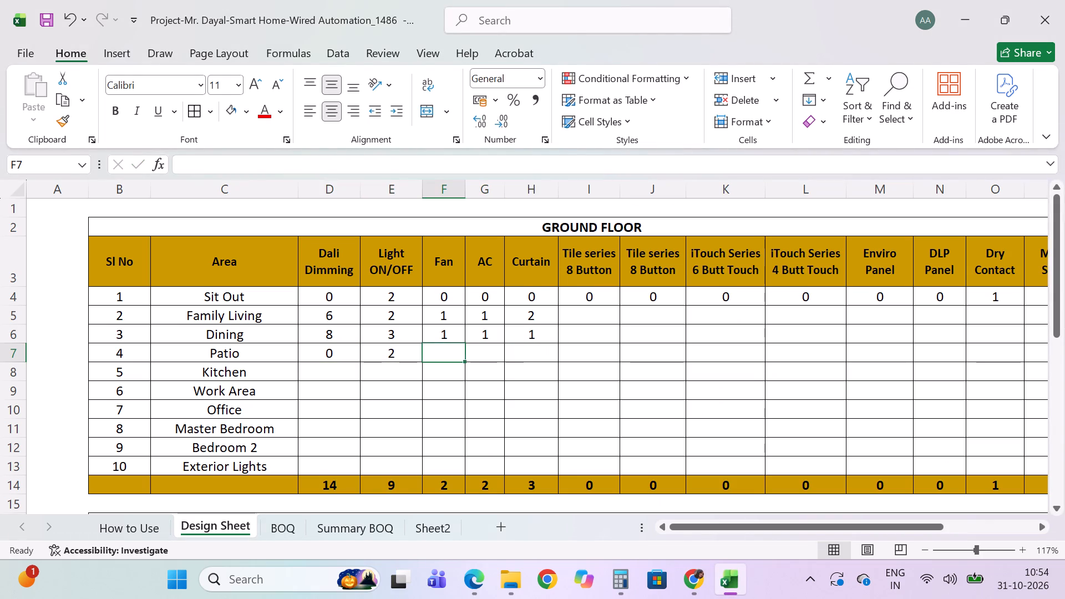
key(0)
key(Right)
key(0)
key(Right)
key(0)
key(Right)
Enter 0 for Patio in both Tile series and iTouch Series columns, Enviro Panel, DLP Panel and Motion Sensor, and 1 for Dry Contact.
key(0)
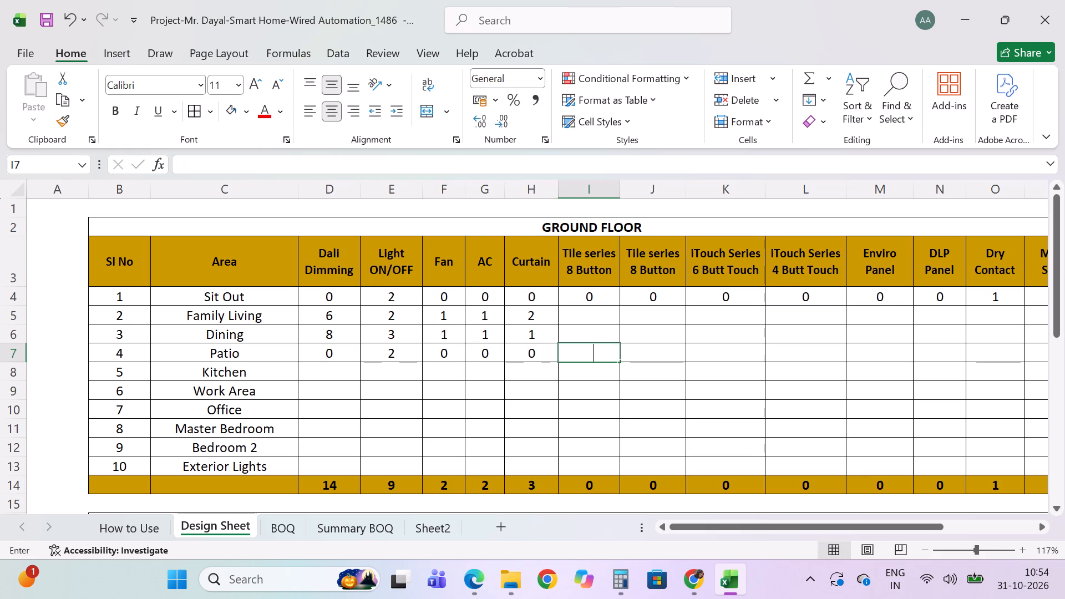
key(Right)
key(0)
key(Right)
key(0)
key(Right)
key(0)
key(Right)
key(0)
key(Right)
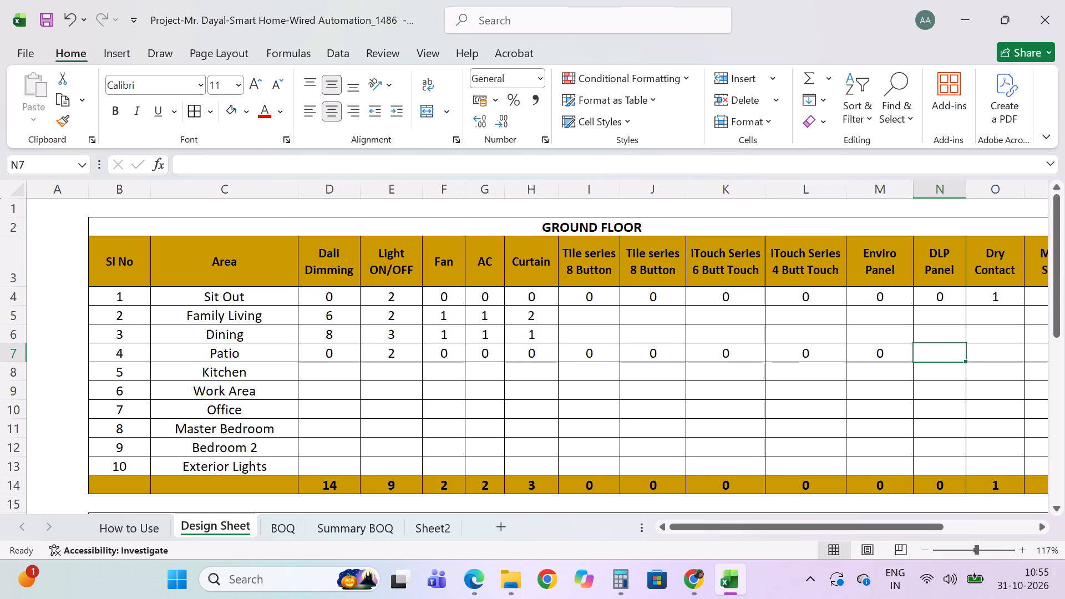
key(0)
key(Right)
key(1)
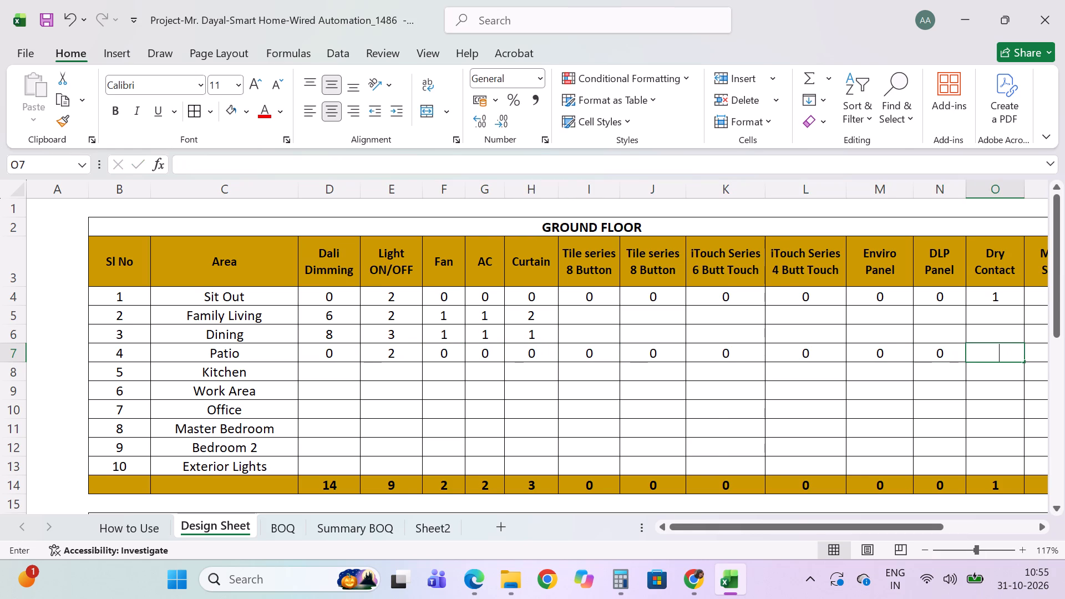
key(Right)
key(0)
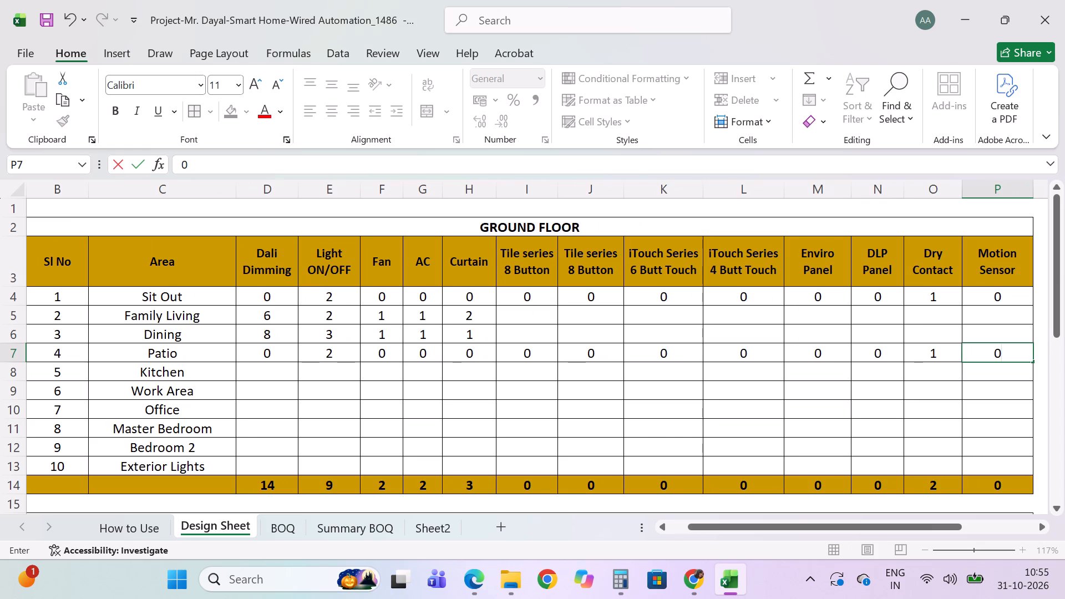
Insert a blank column between Dry Contact and Motion Sensor.
click(982, 190)
right_click(982, 190)
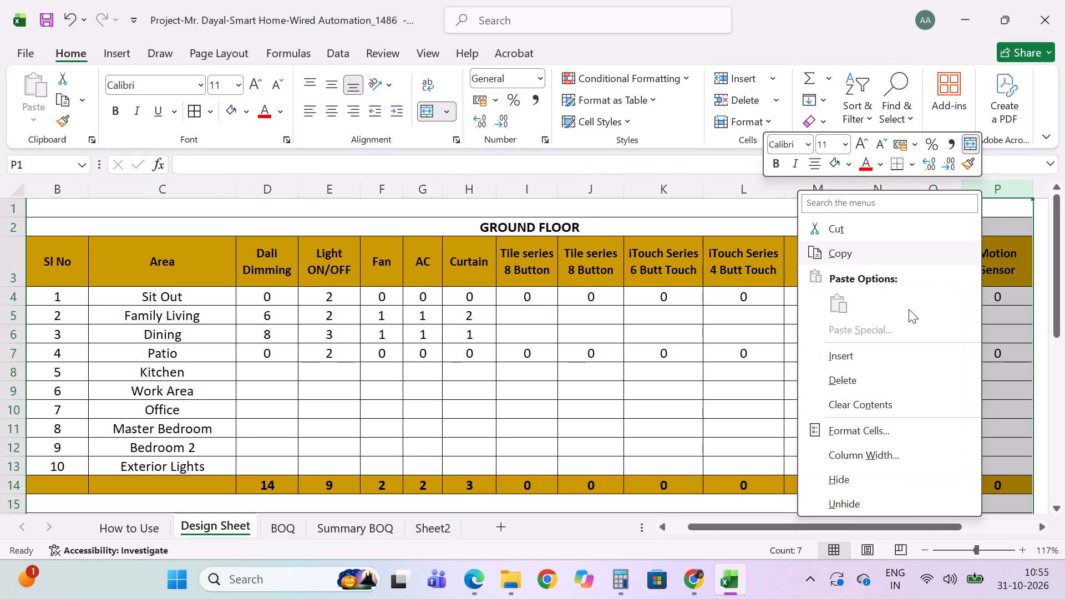
double_click(890, 359)
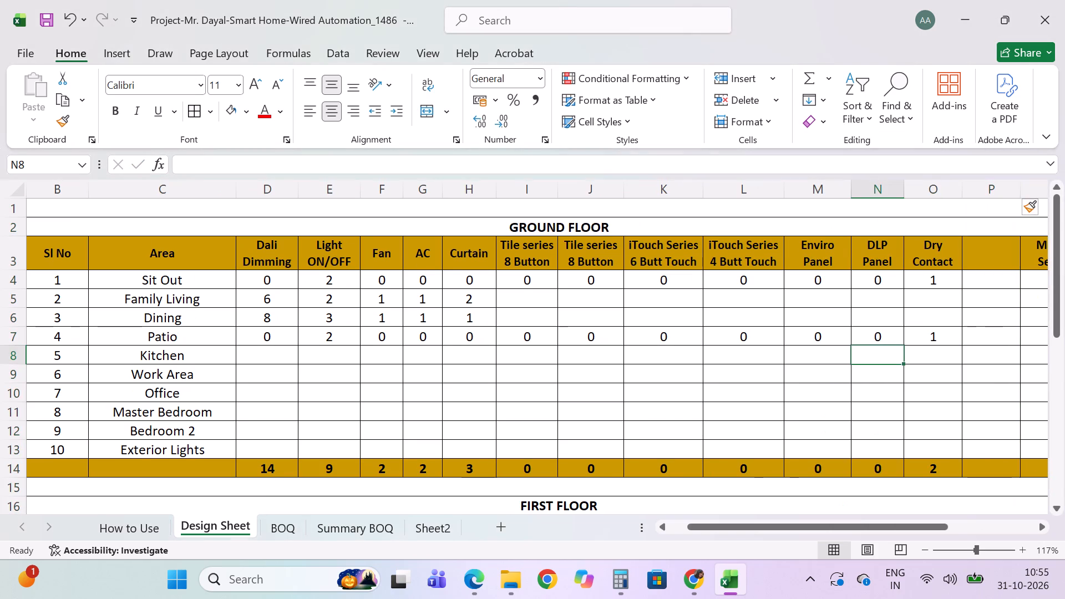
Give the blank column the ground-floor heading IR Blaster and narrow it so the heading wraps onto two lines.
scroll(890, 359, left, 3)
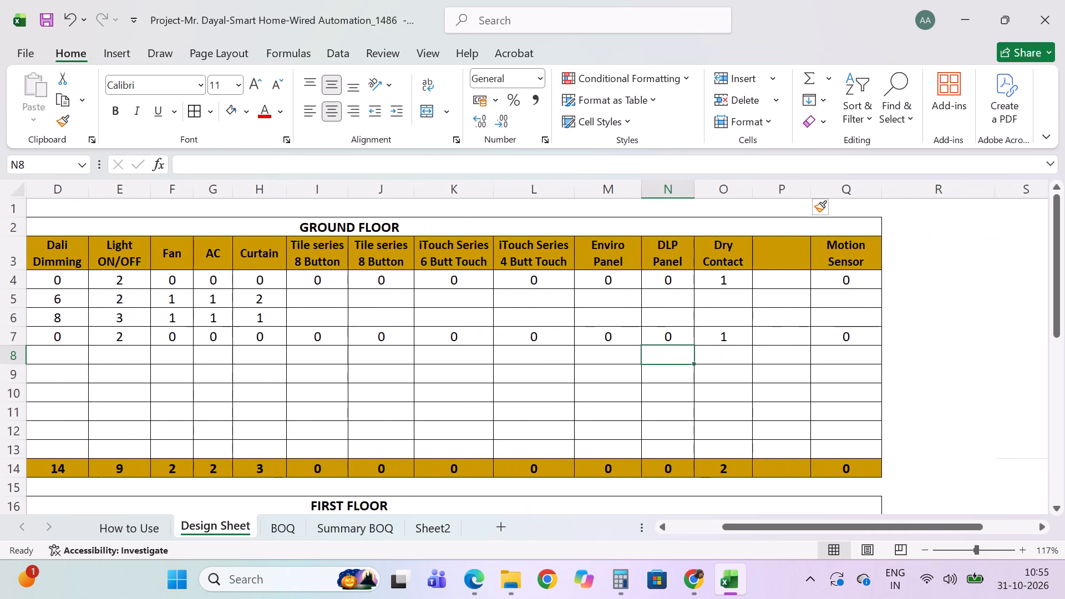
click(784, 255)
text(IR)
key(space)
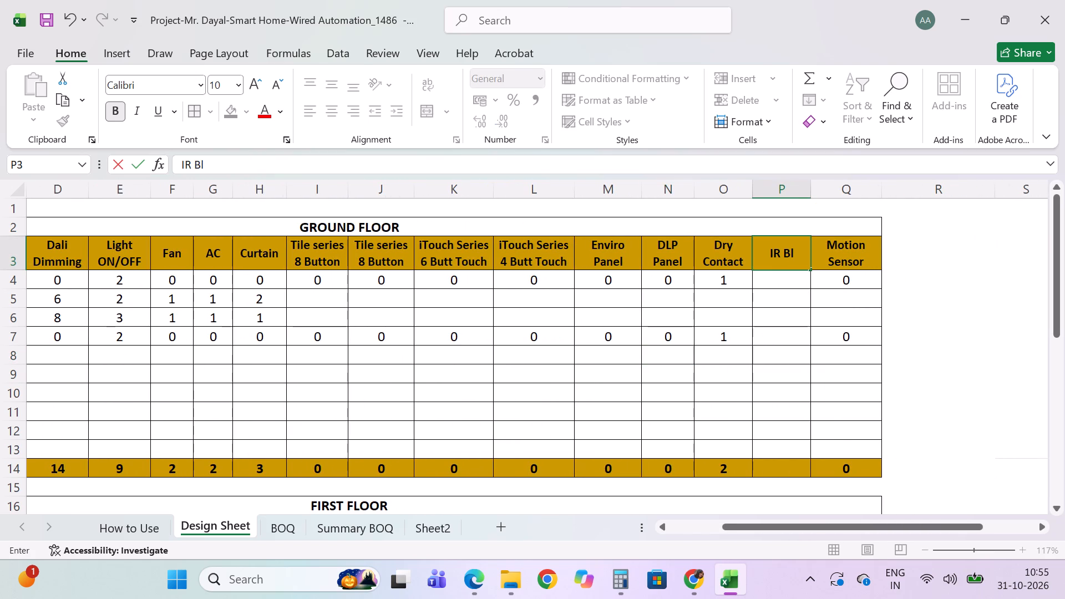
key(Return)
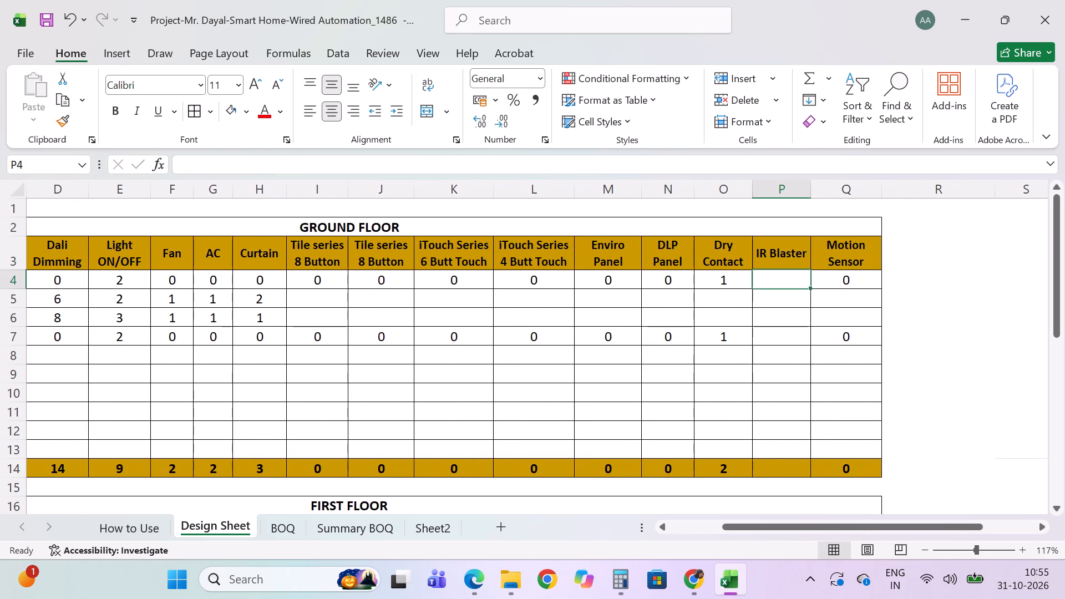
drag(815, 196, 805, 199)
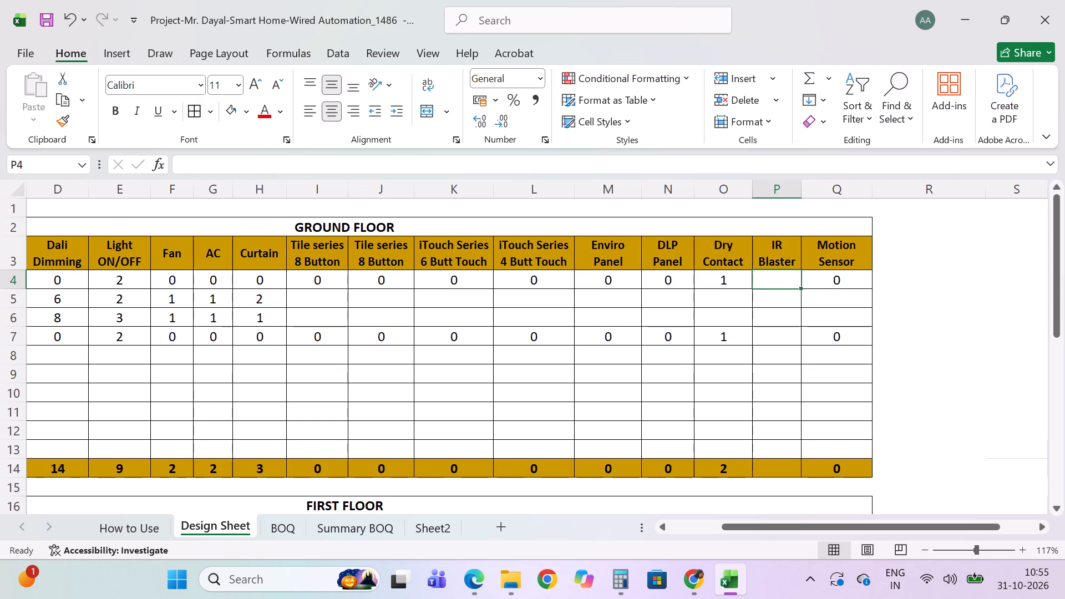
Fill in the IR Blaster quantities: Sit Out 0, Family Living 1, Dining 1 and Patio 0.
key(0)
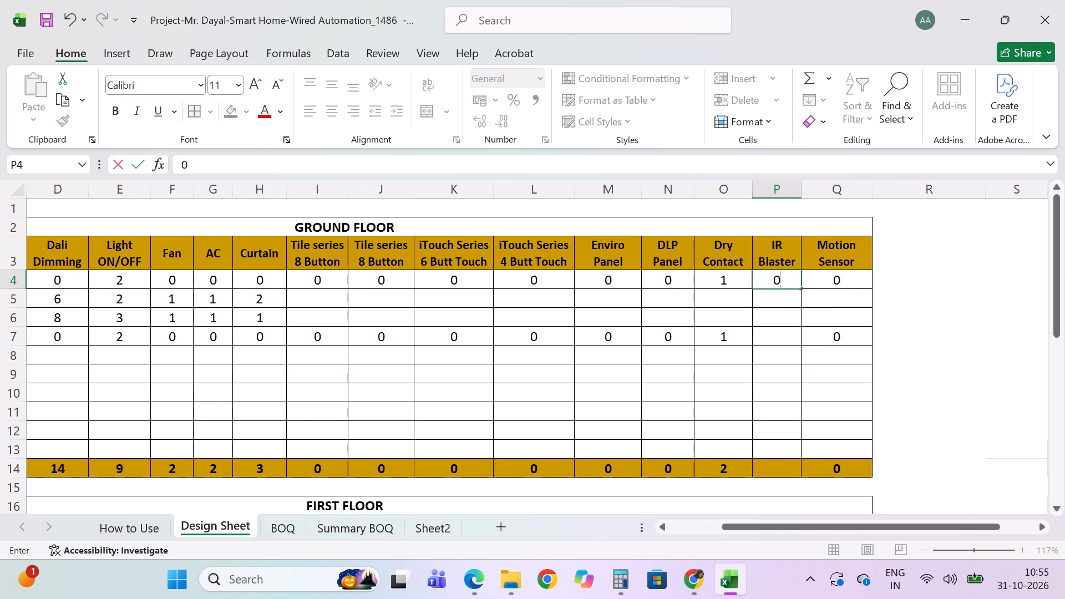
key(Return)
key(0)
key(Return)
key(0)
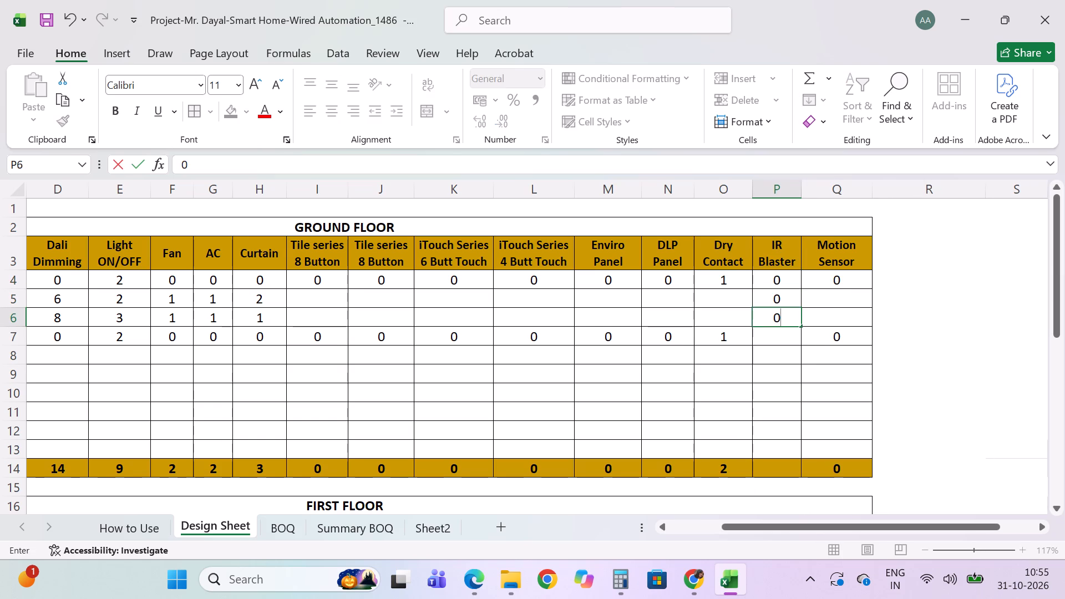
key(Up)
key(Up)
key(Down)
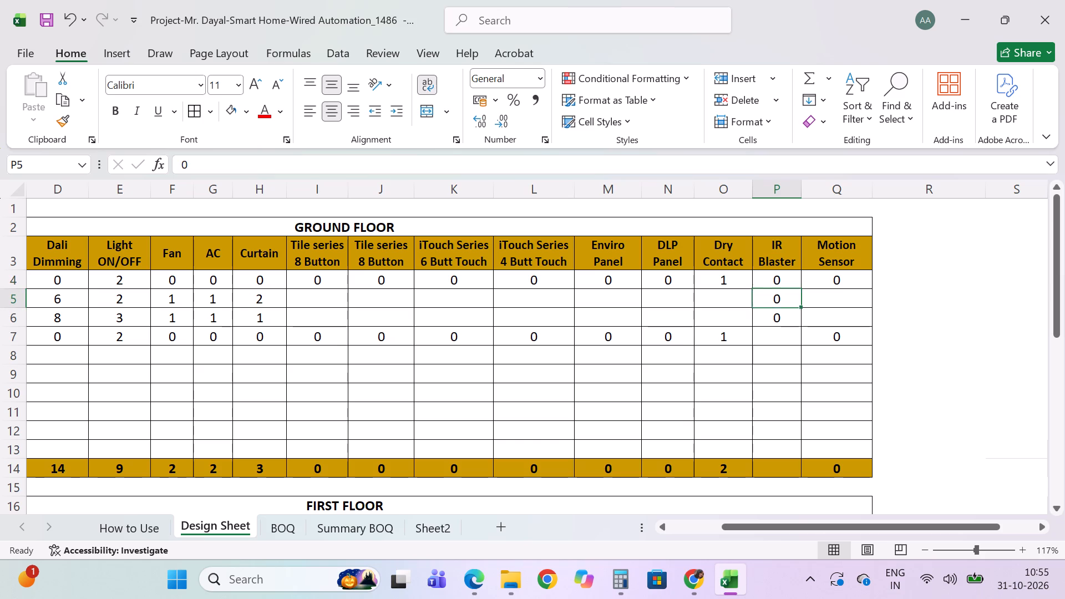
key(1)
key(Return)
key(1)
key(Return)
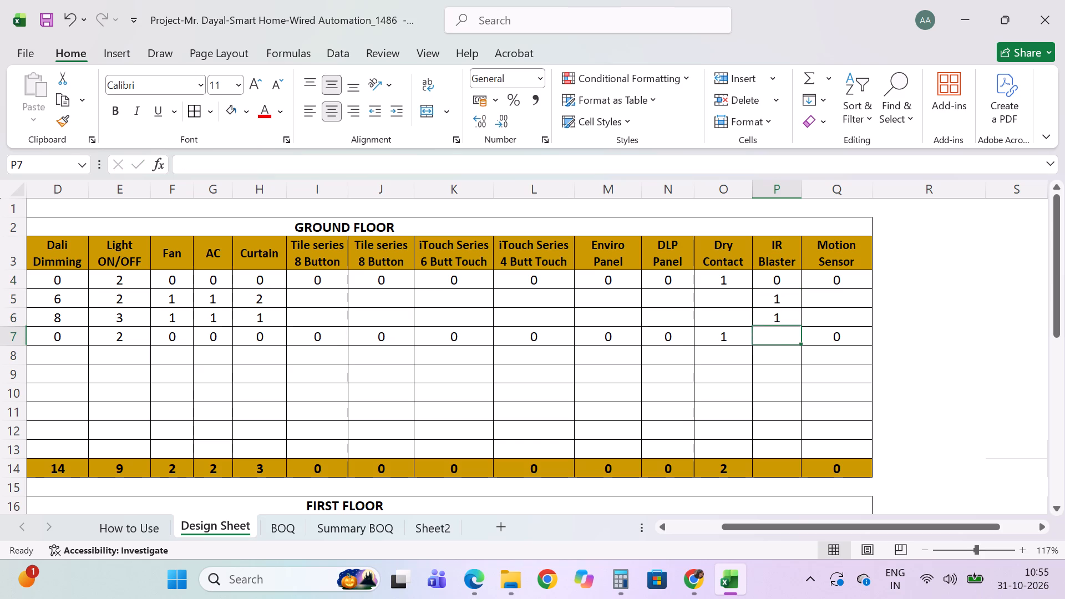
key(0)
key(Return)
Consult the ground-floor plan PDF in Chrome and enter the Kitchen quantities: Dali Dimming 0, Light ON/OFF 3, Fan 0, AC 0 and Curtain 0.
scroll(786, 291, right, 2)
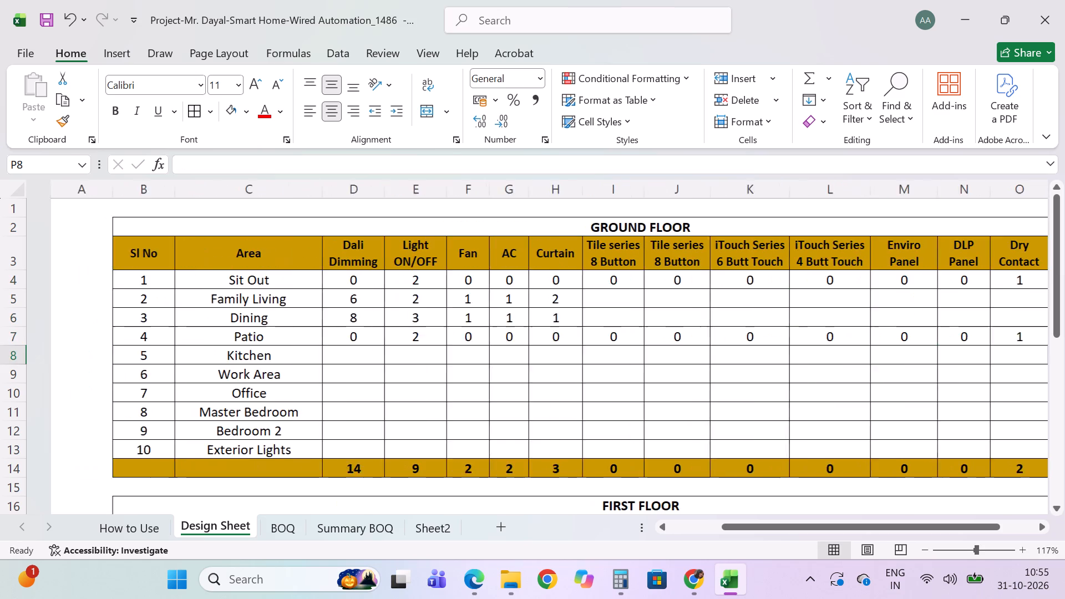
scroll(786, 291, right, 2)
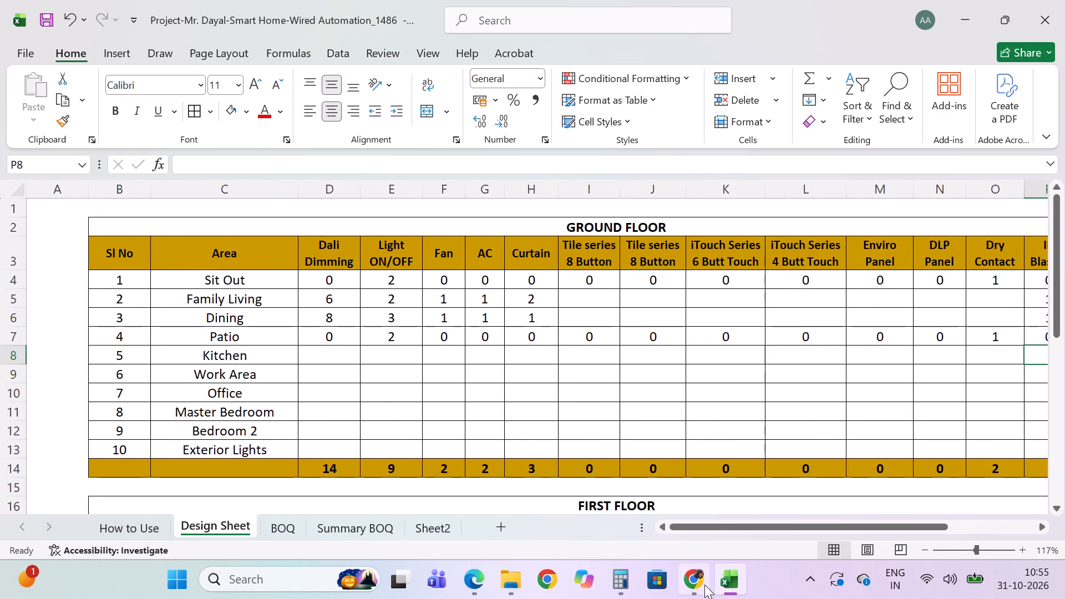
click(704, 595)
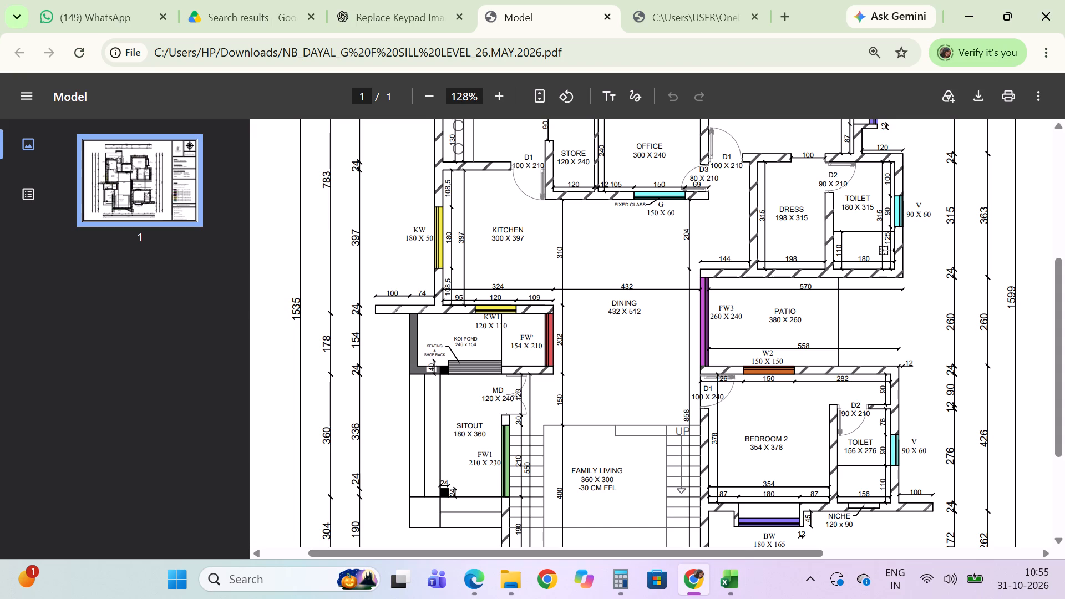
scroll(837, 464, up, 2)
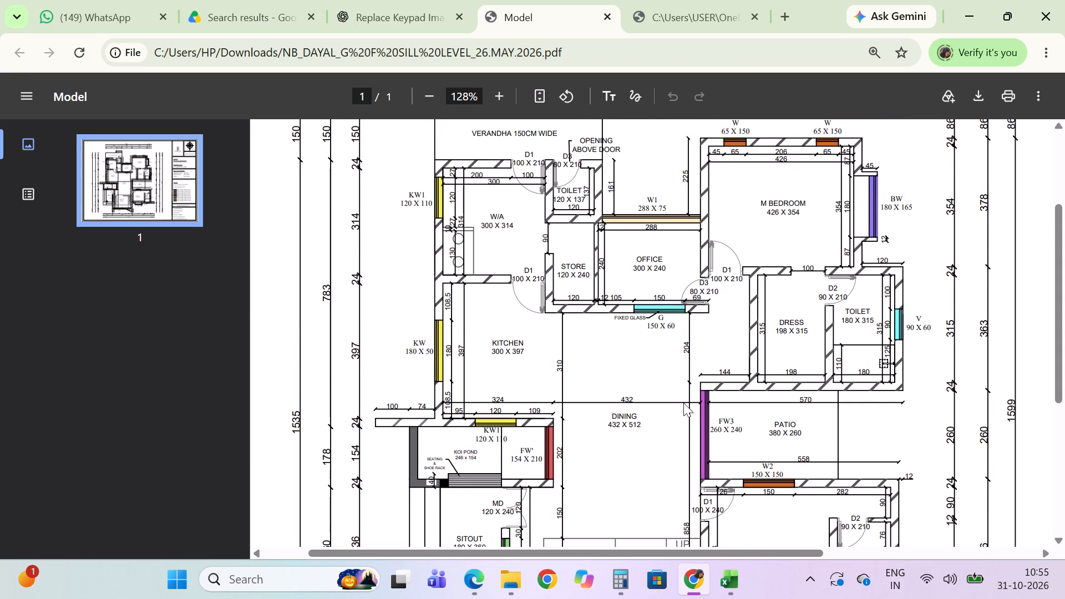
click(732, 591)
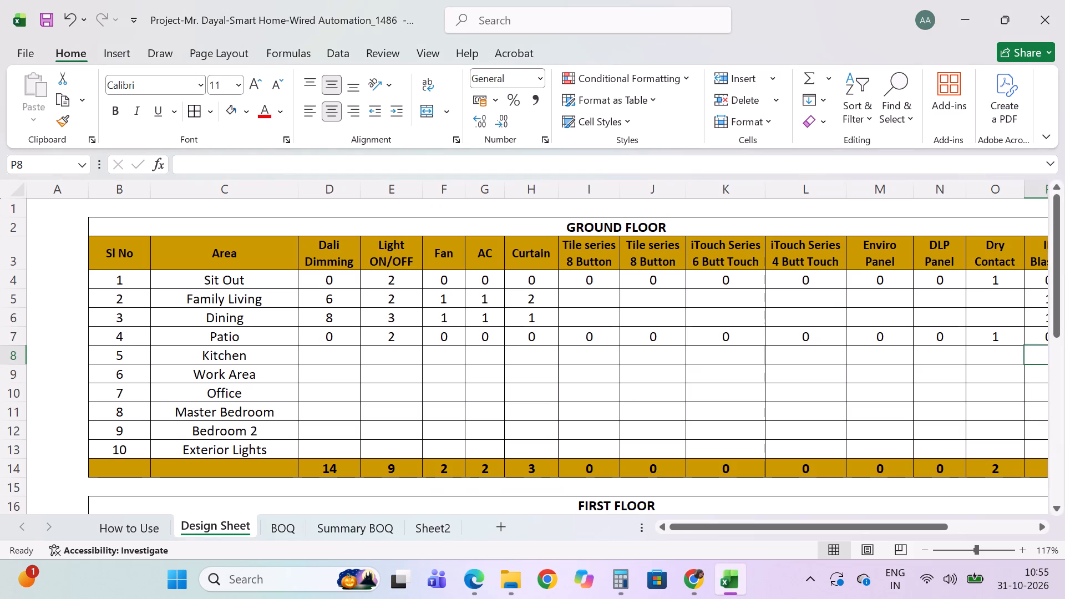
click(346, 354)
key(0)
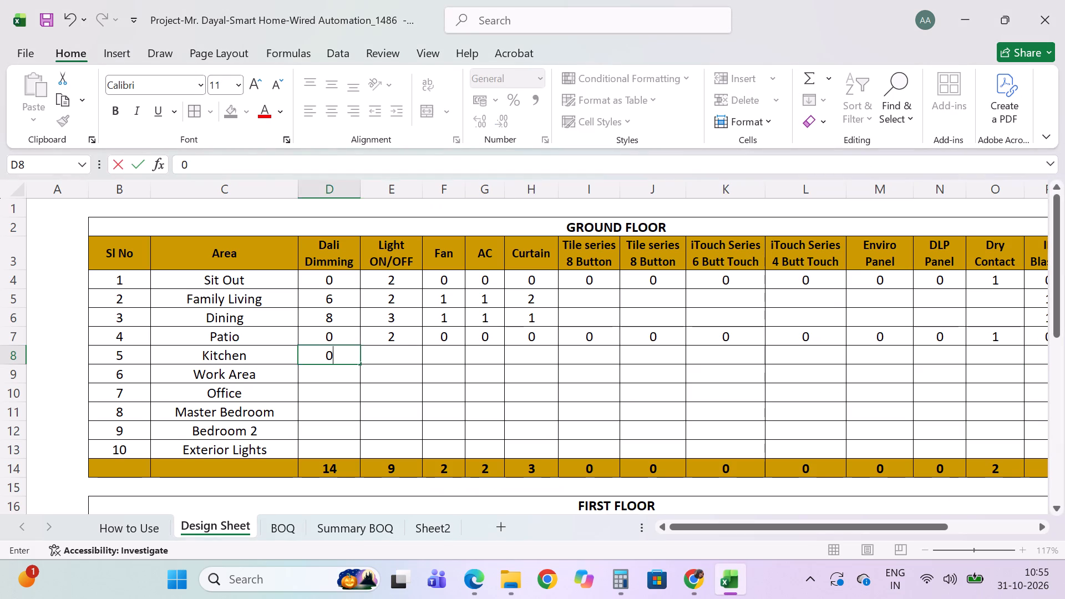
key(Right)
key(3)
key(Right)
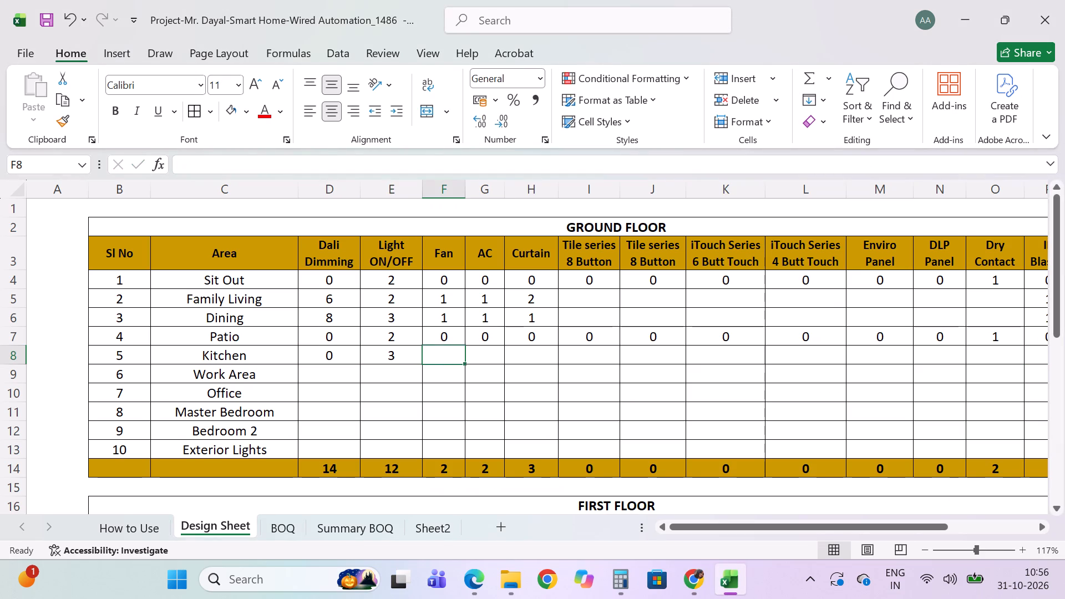
key(0)
key(Right)
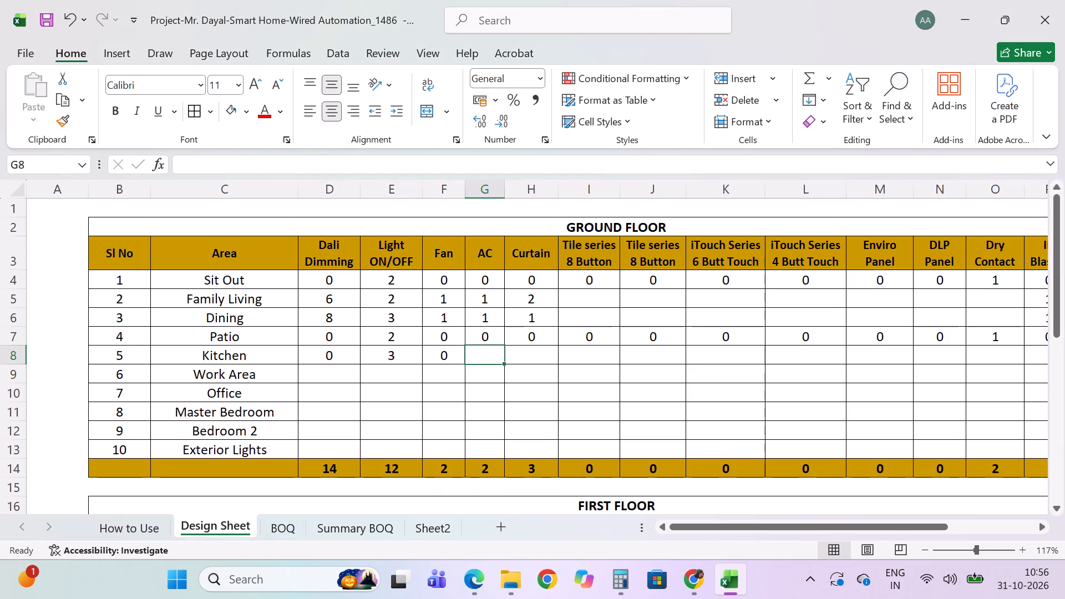
key(0)
key(Right)
key(0)
key(Right)
Enter the Kitchen's Dry Contact as 1, IR Blaster as 0 and Motion Sensor as 0.
key(Right)
key(Right)
key(Right)
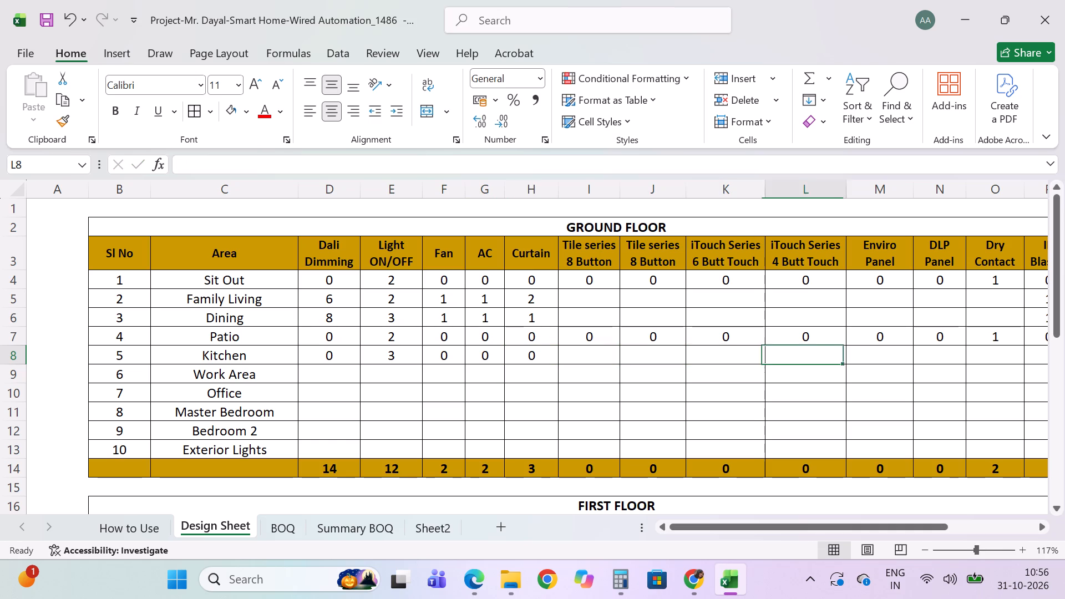
key(Right)
key(Right)
key(Right)
key(Right)
key(Left)
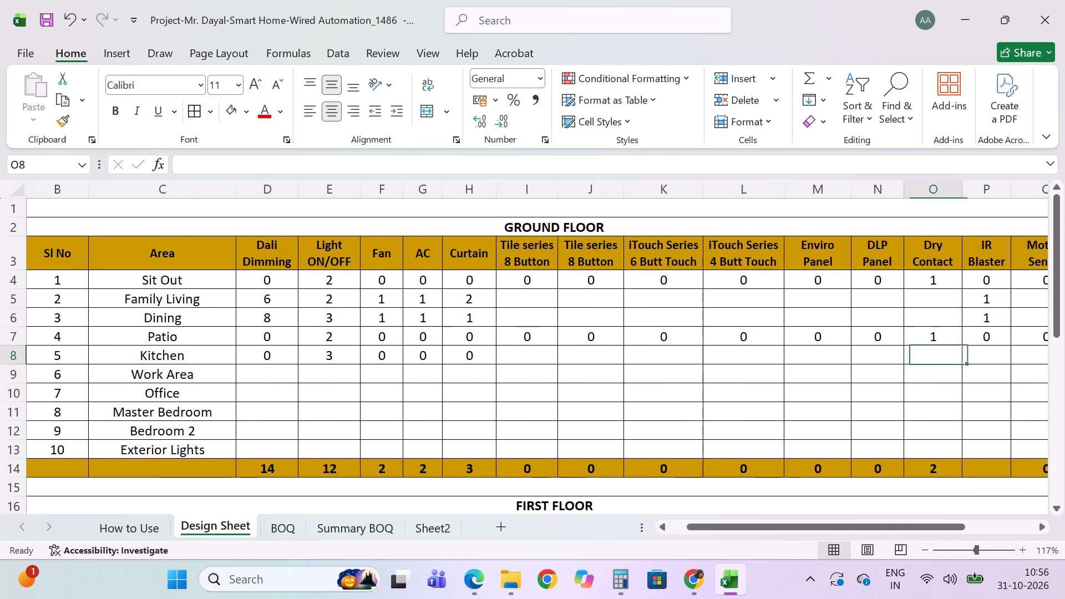
key(1)
key(Right)
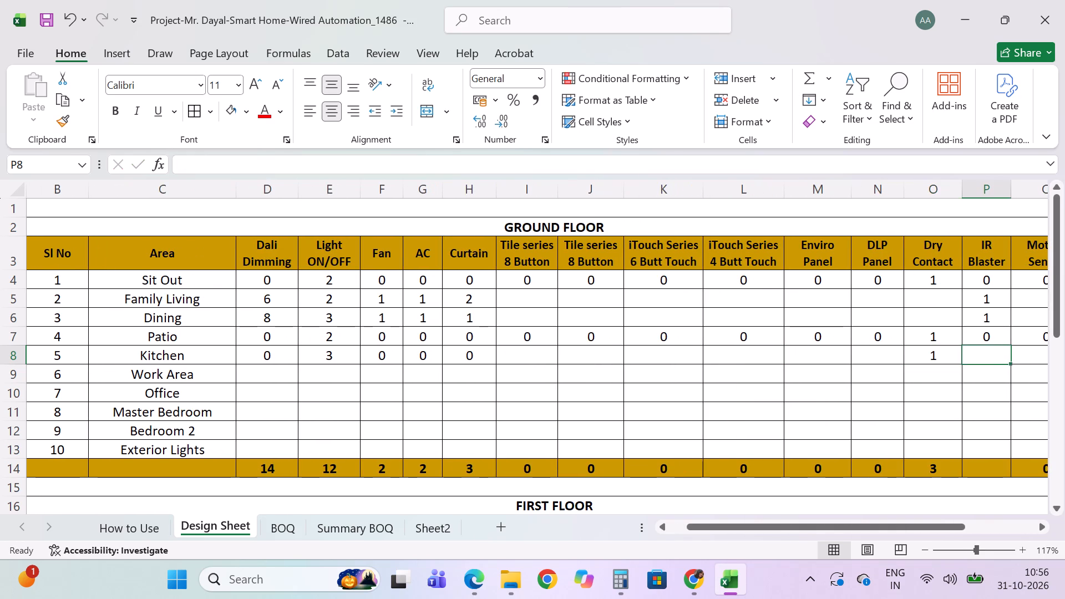
key(0)
key(Right)
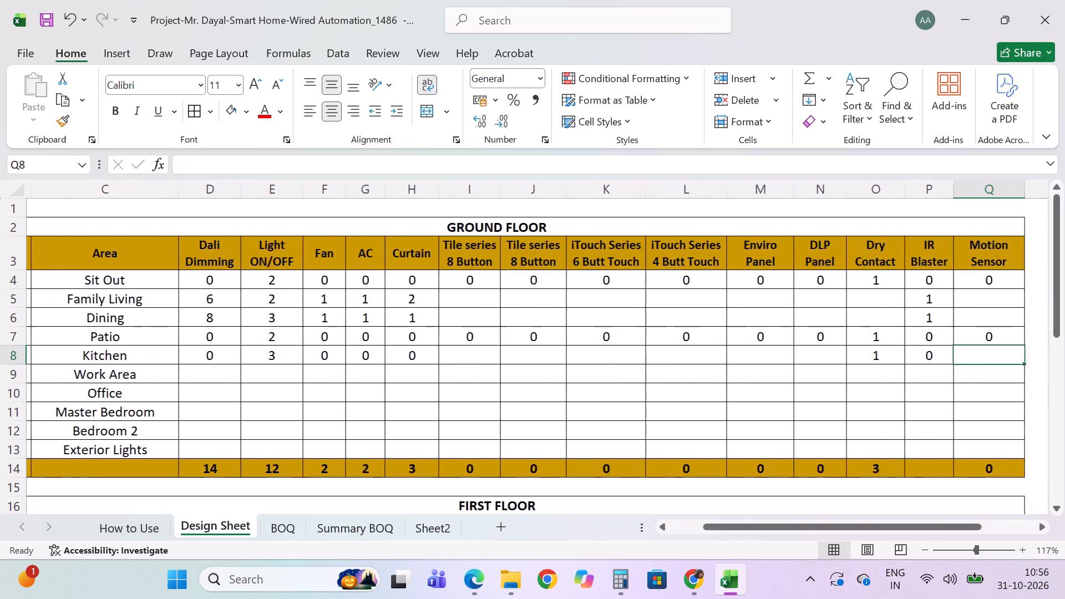
key(0)
key(Right)
Copy Patio's zeros for the Tile series, iTouch Series, Enviro Panel and DLP Panel columns into the Kitchen row.
scroll(346, 354, right, 5)
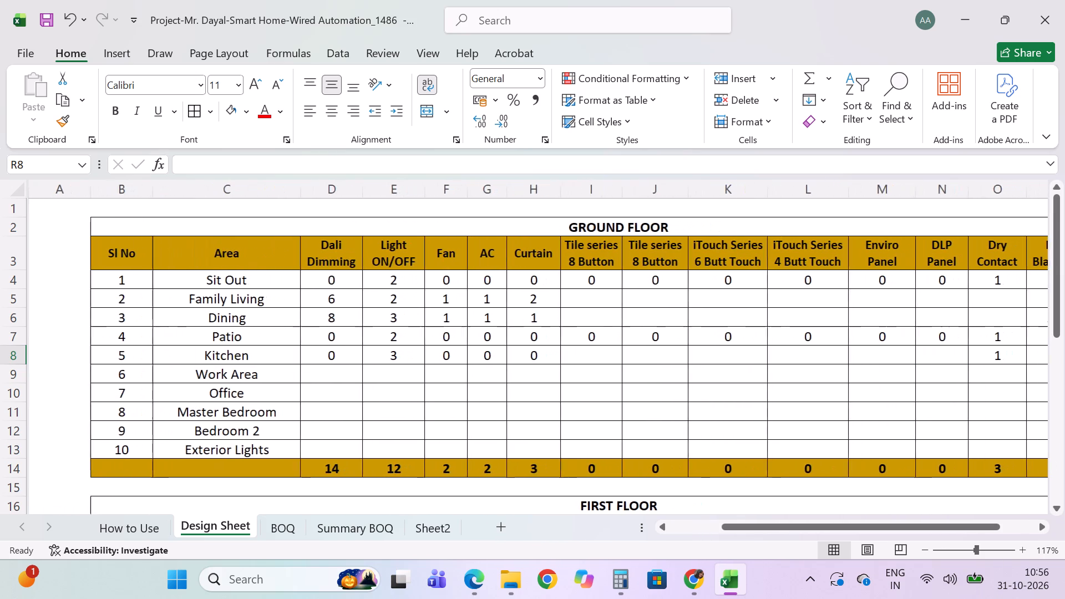
click(333, 374)
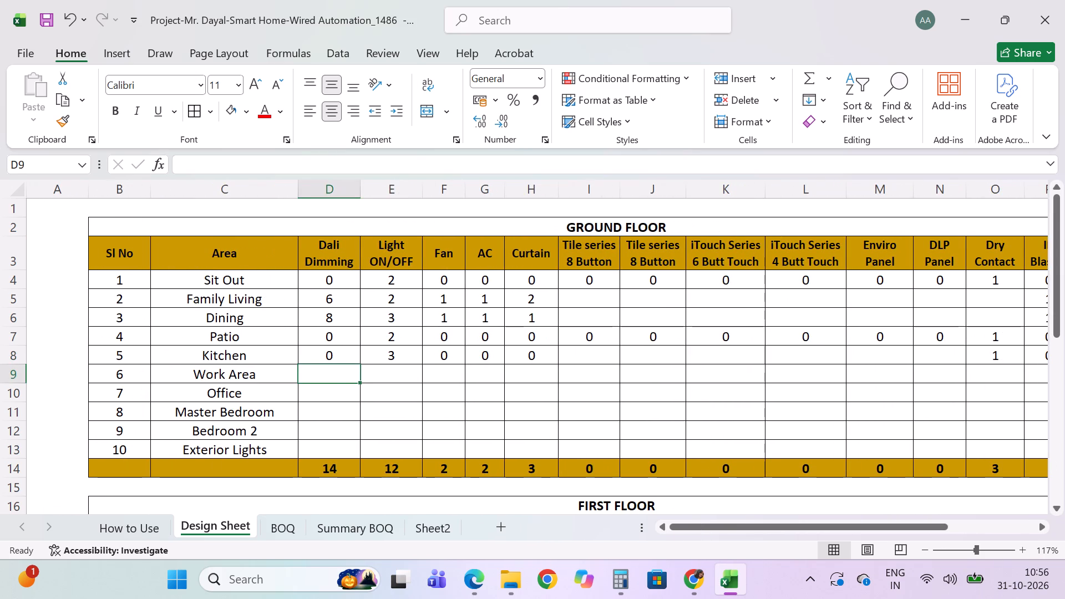
scroll(537, 359, left, 2)
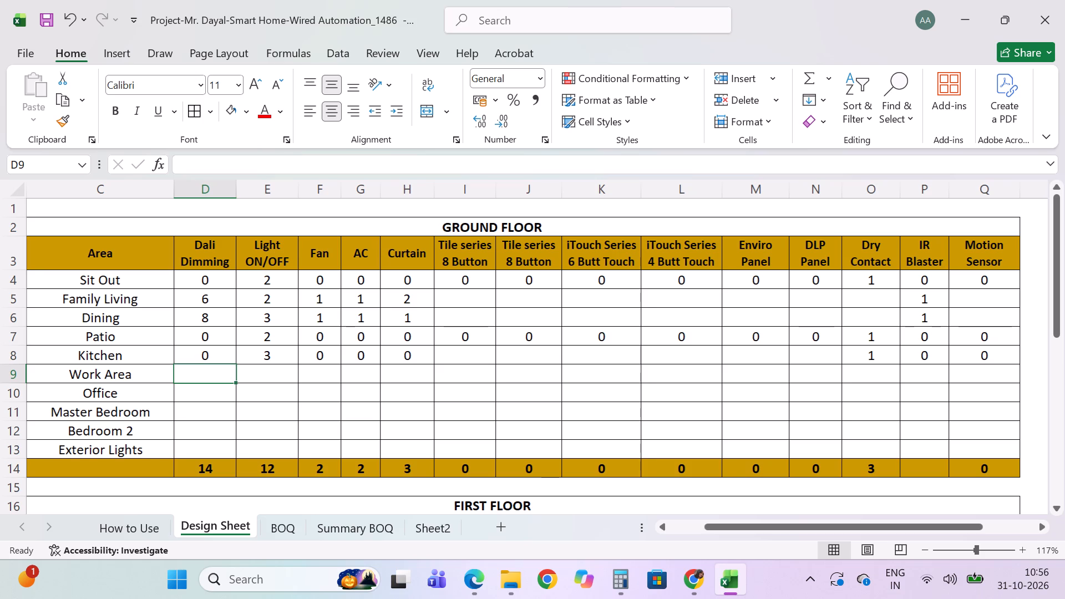
drag(480, 335, 757, 338)
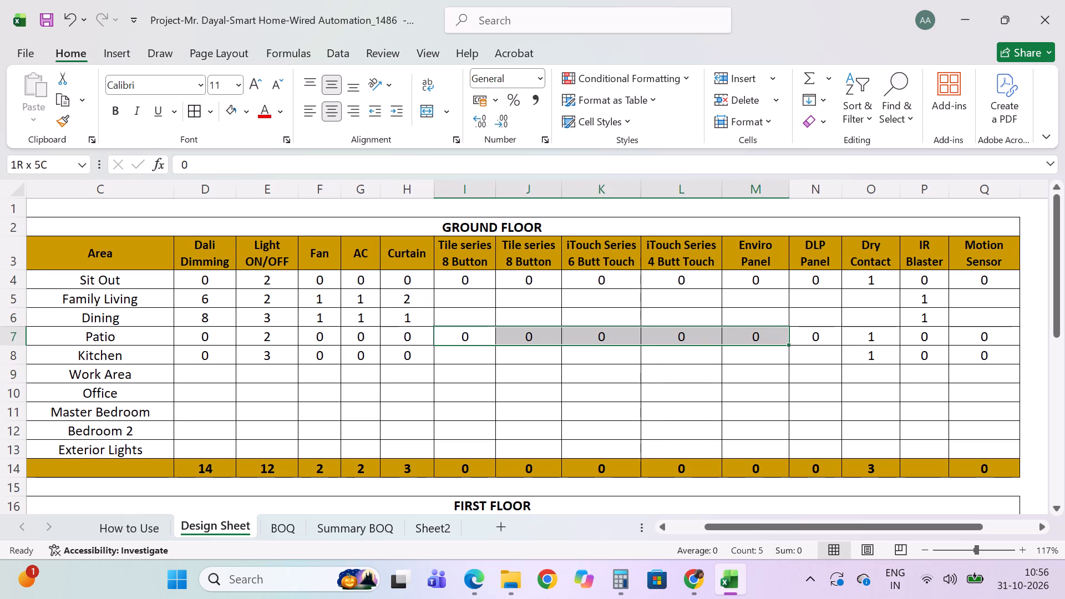
drag(757, 338, 814, 332)
key(ctrl+c)
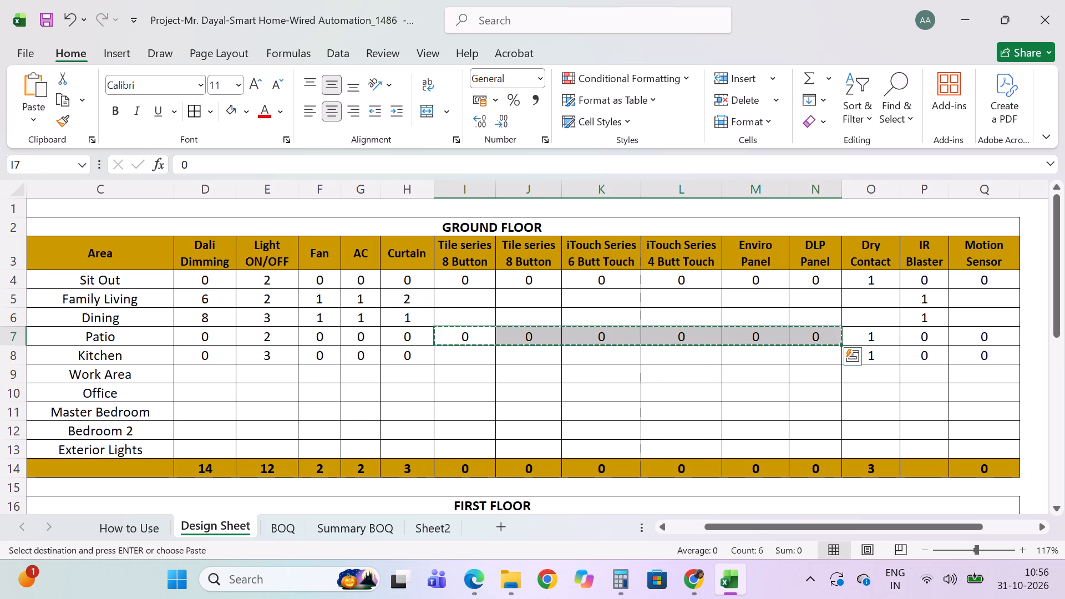
key(Down)
key(ctrl+v)
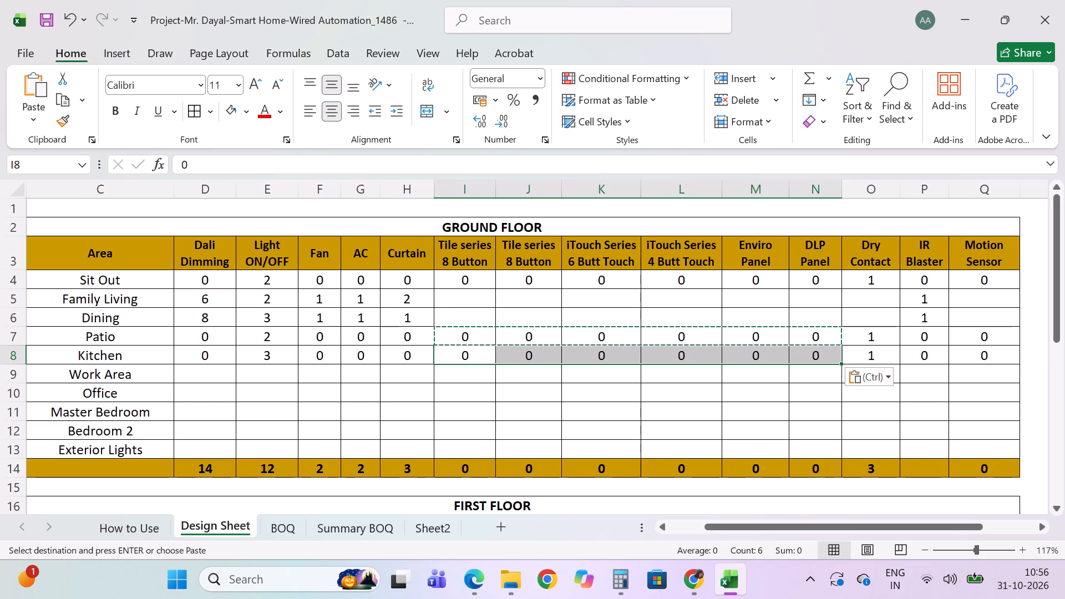
Paste the copied zeros across the Work Area row, filling every column from Dali Dimming to Motion Sensor with 0.
key(Down)
key(ctrl+v)
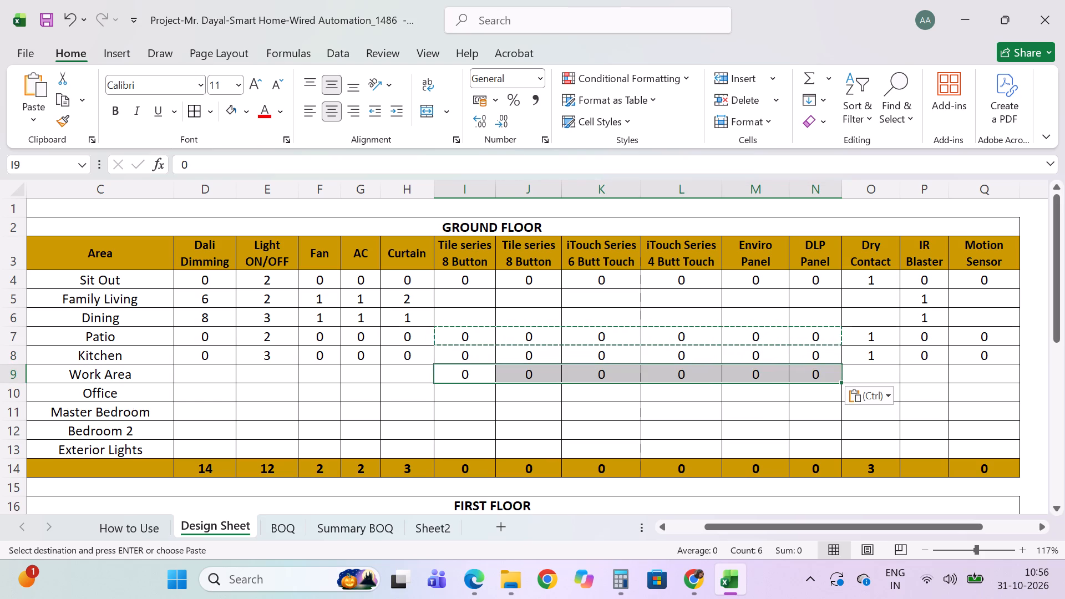
click(209, 368)
key(ctrl+v)
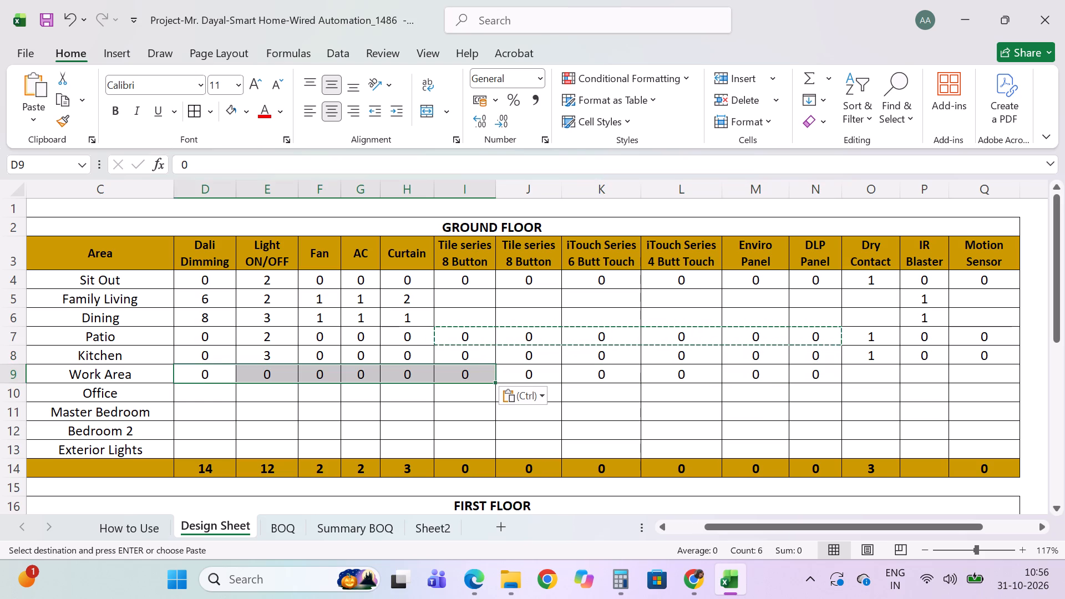
click(694, 378)
key(ctrl+v)
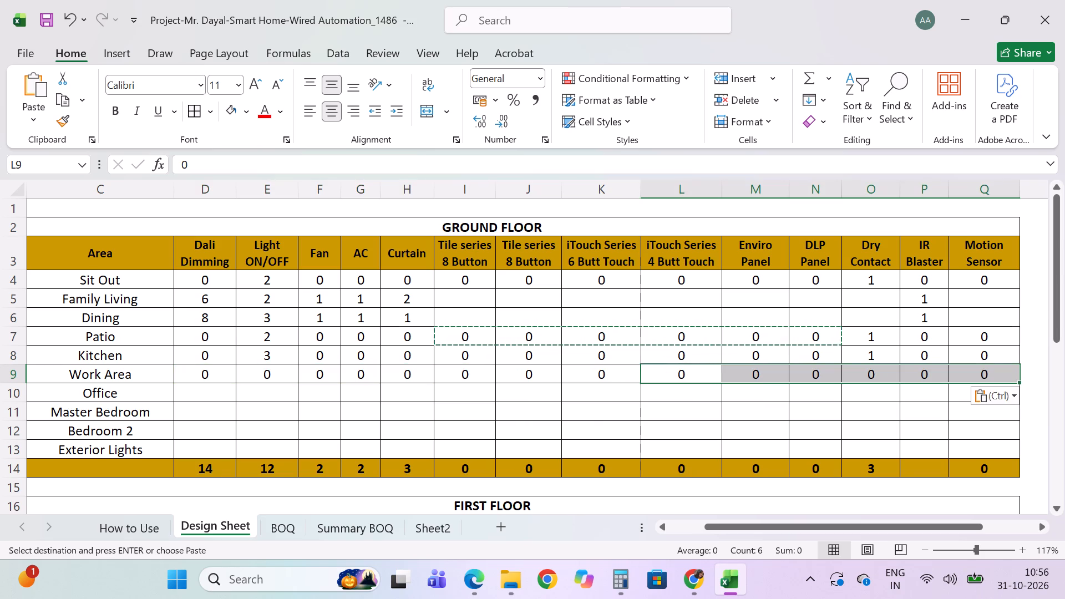
Consult the floor plan in Chrome and enter the Office quantities: Dali Dimming 0, Light ON/OFF 3, Fan 1, AC 1 and Curtain 1.
scroll(206, 393, right, 1)
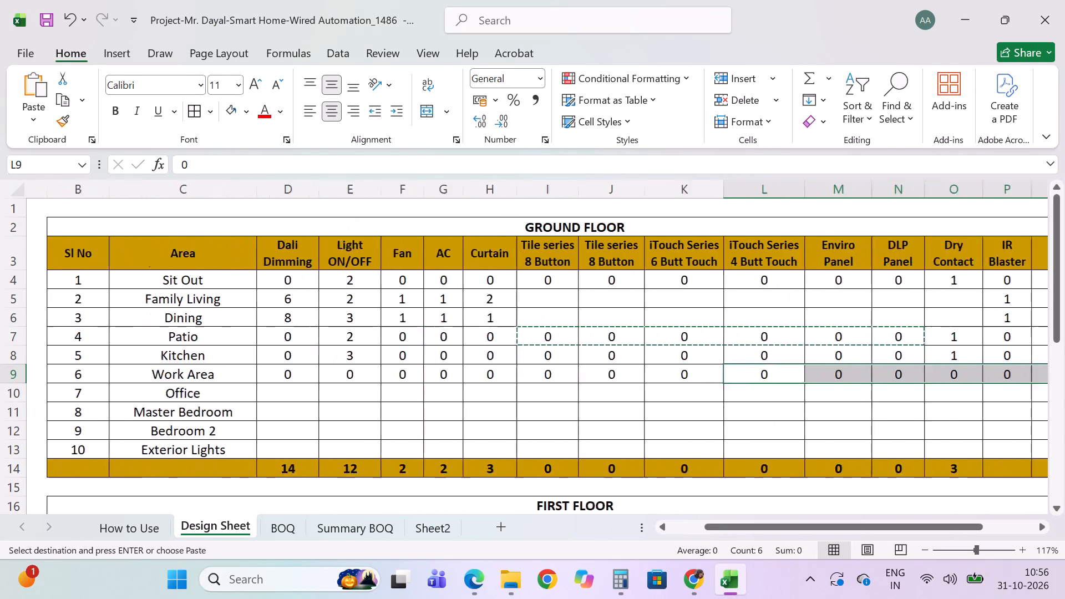
scroll(206, 393, right, 1)
click(327, 397)
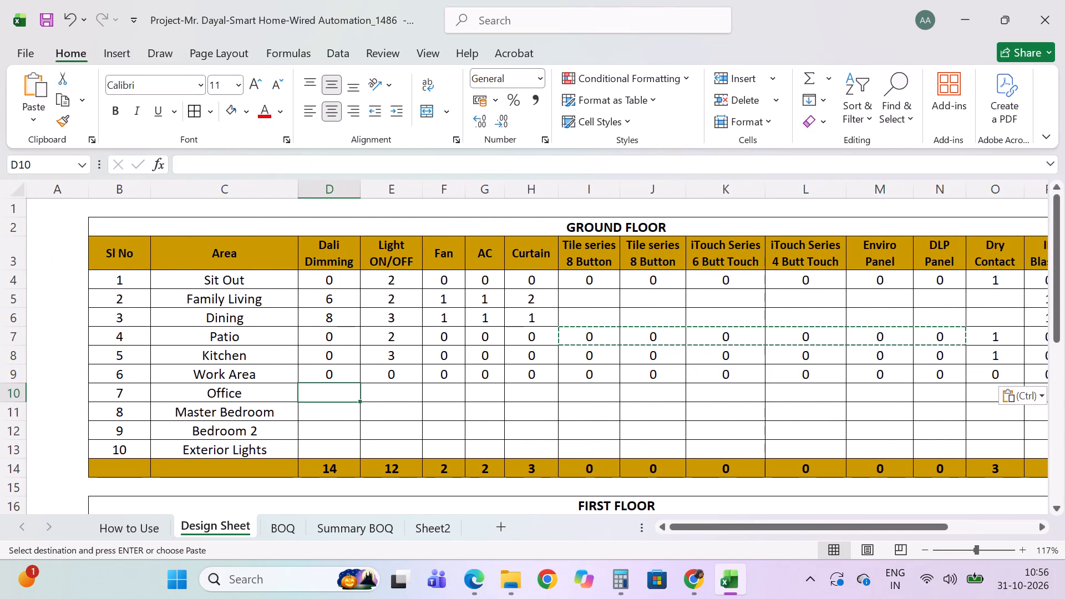
click(698, 583)
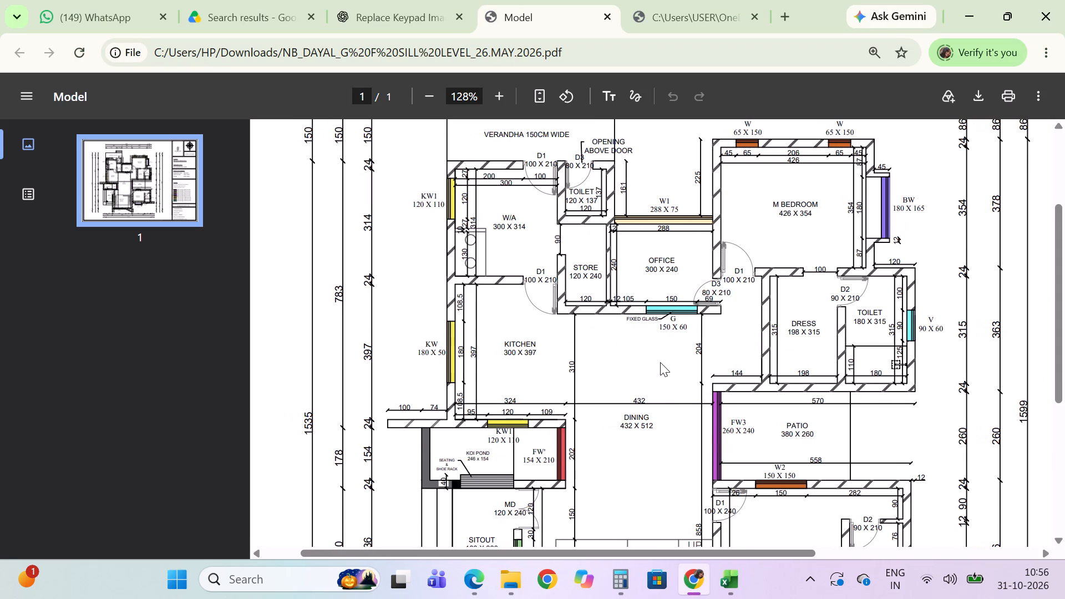
scroll(660, 362, up, 1)
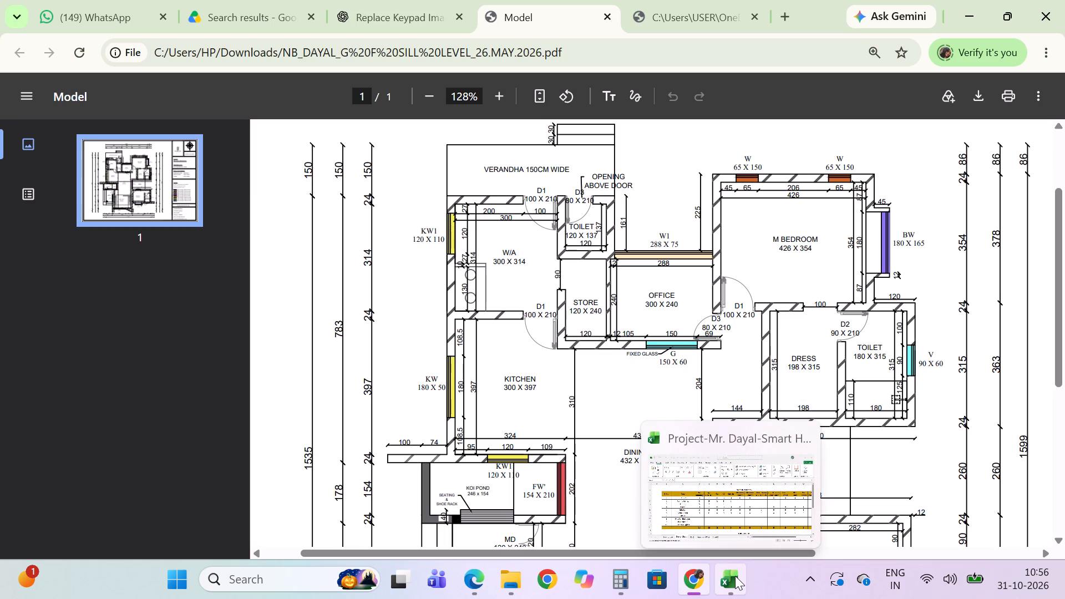
click(735, 576)
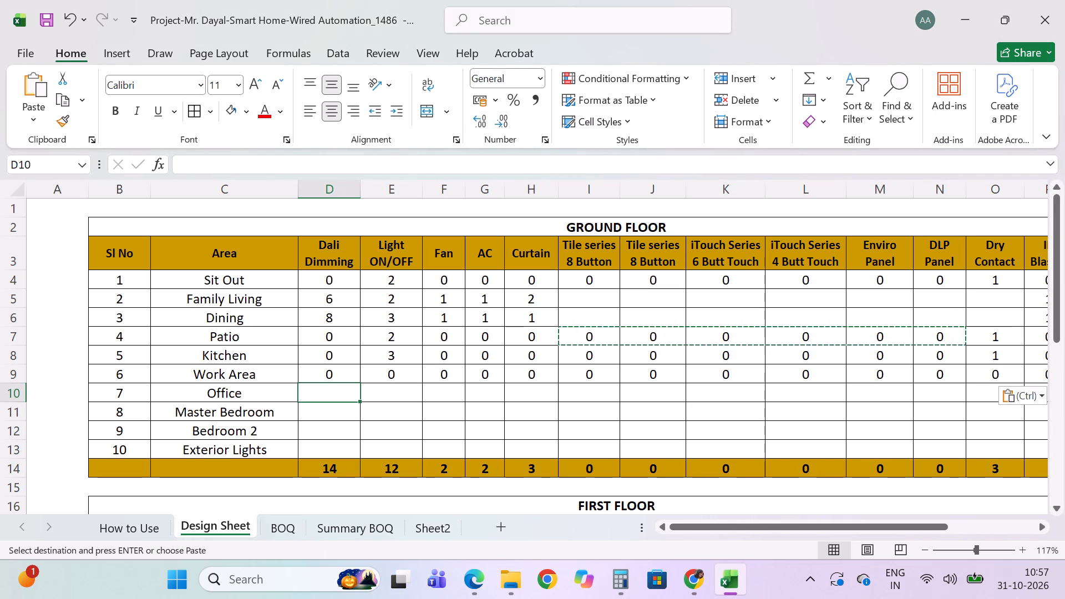
key(0)
key(Right)
key(3)
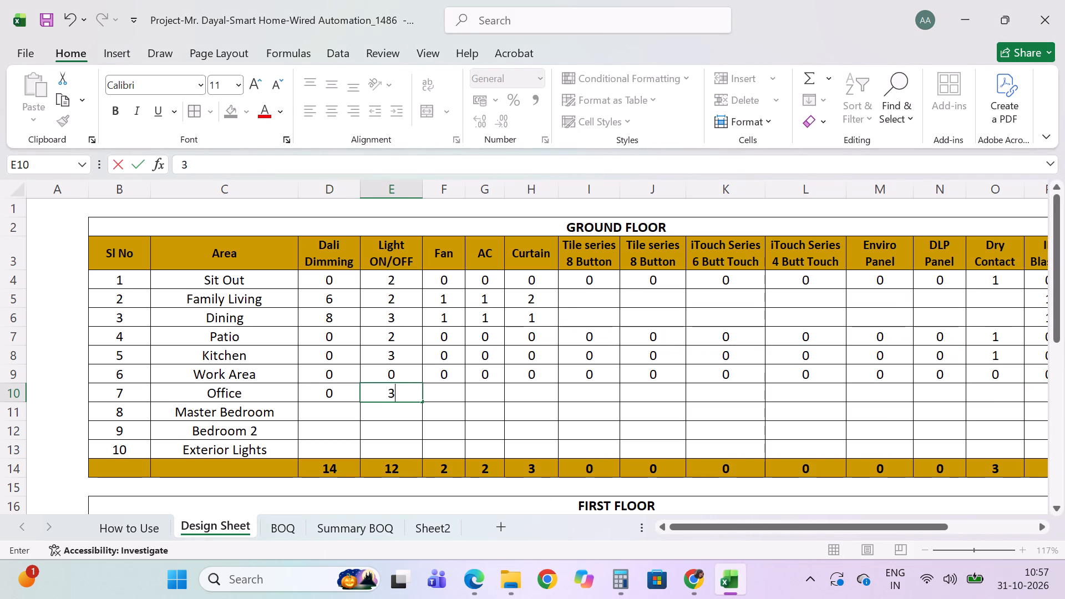
key(Right)
key(1)
key(Right)
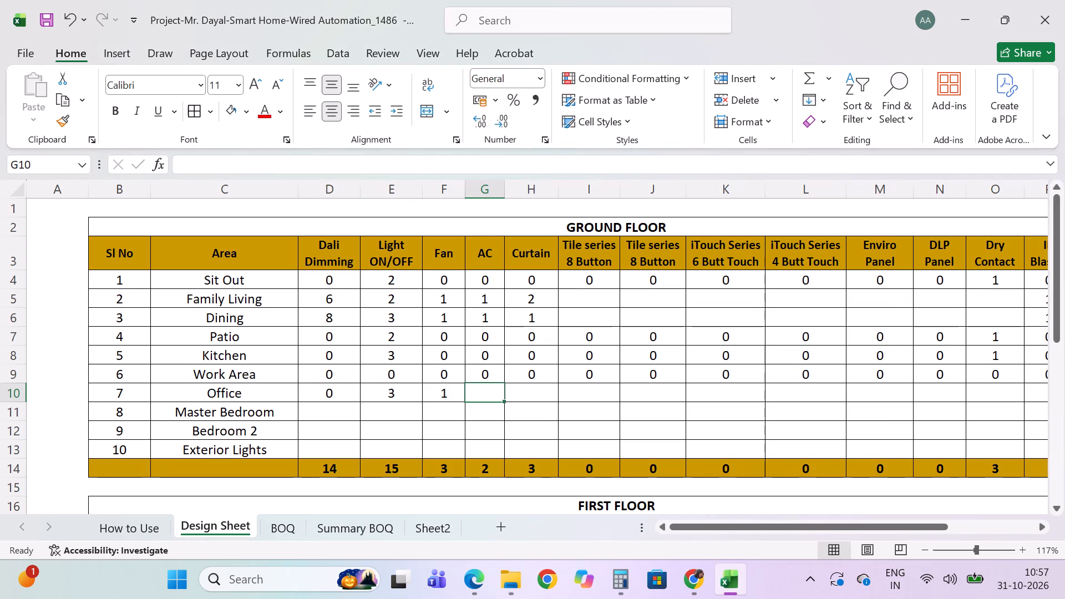
key(1)
key(Right)
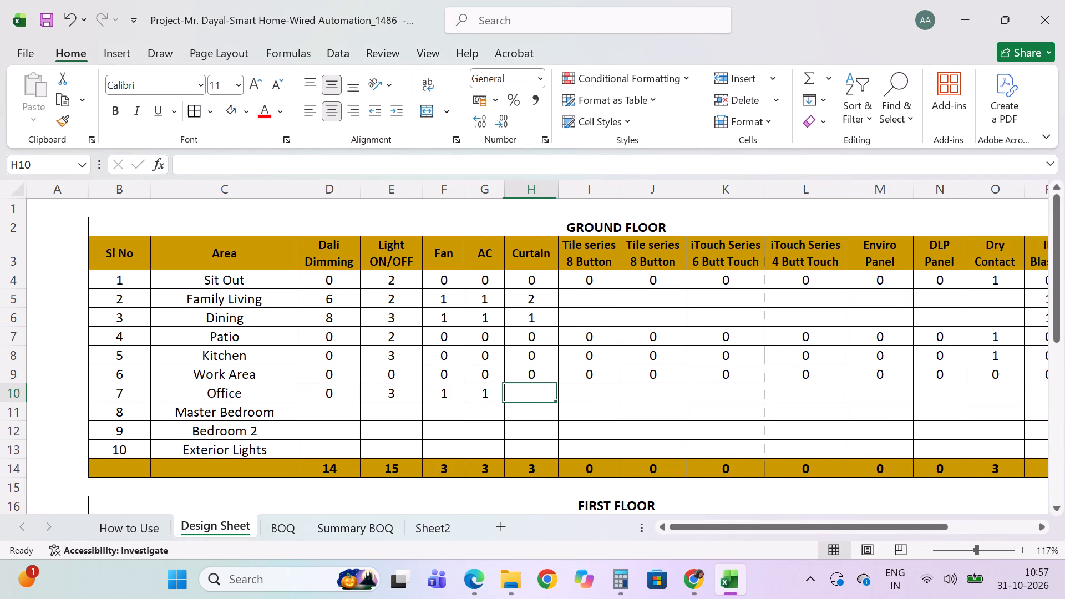
click(689, 593)
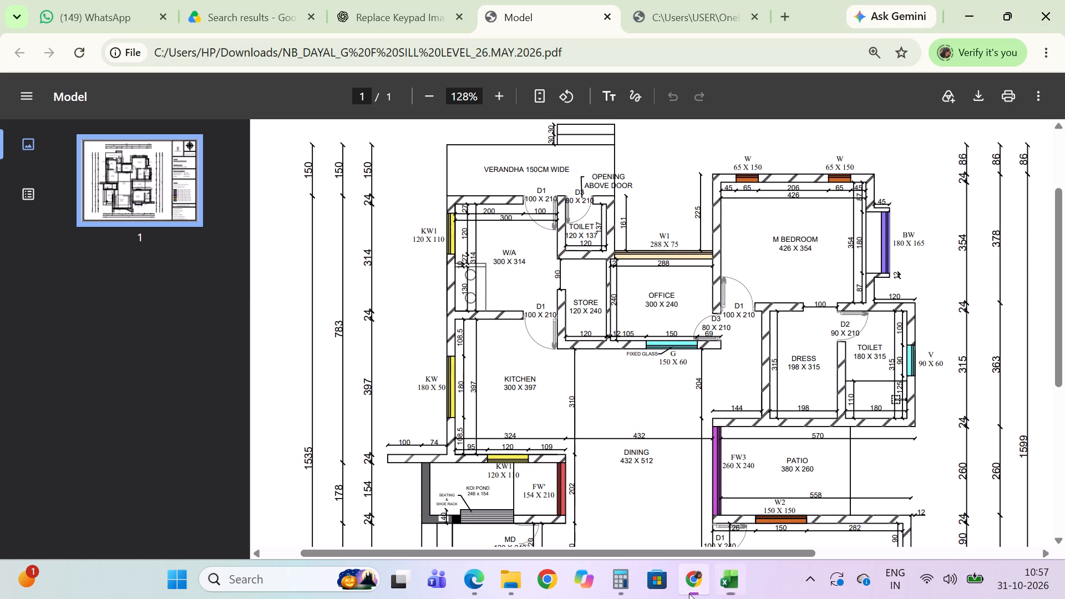
click(745, 598)
key(1)
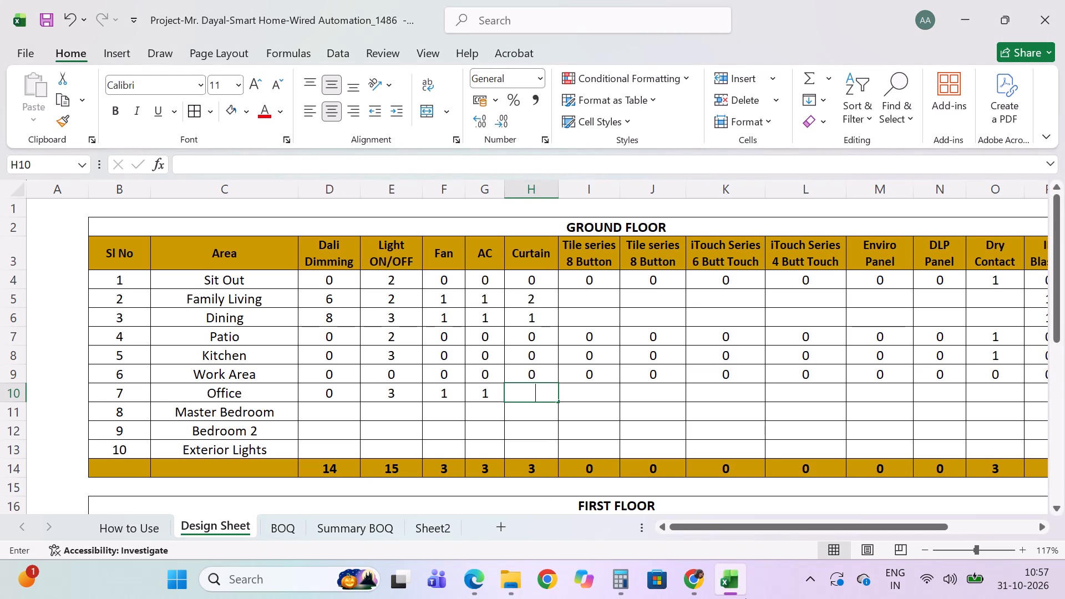
key(Right)
Enter the Office's IR Blaster quantity as 1.
key(Right)
key(Right)
key(Right)
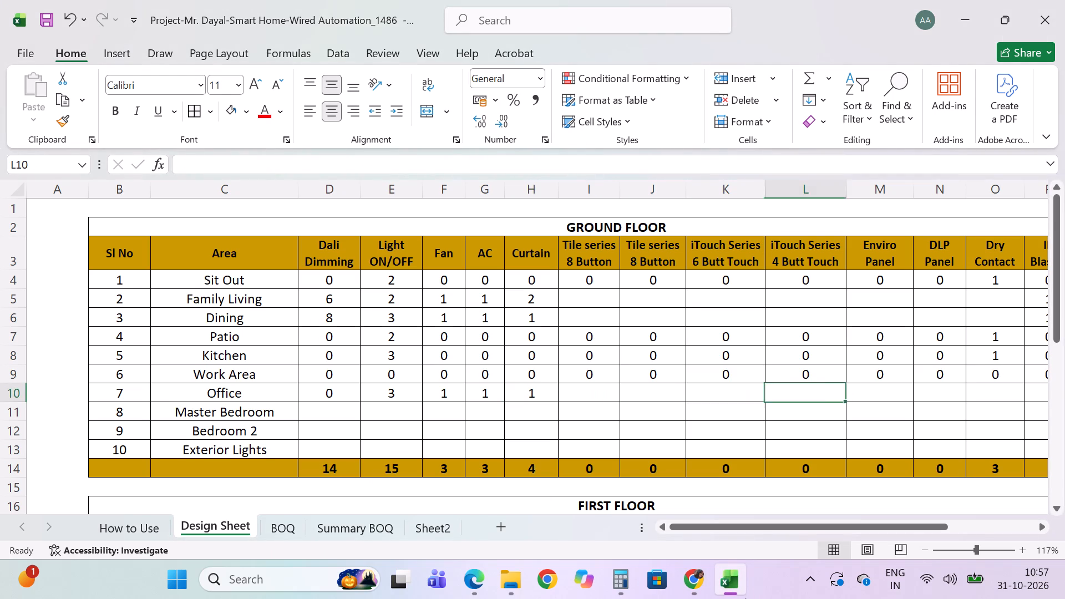
key(Right)
key(Right)
key(Right)
key(Right)
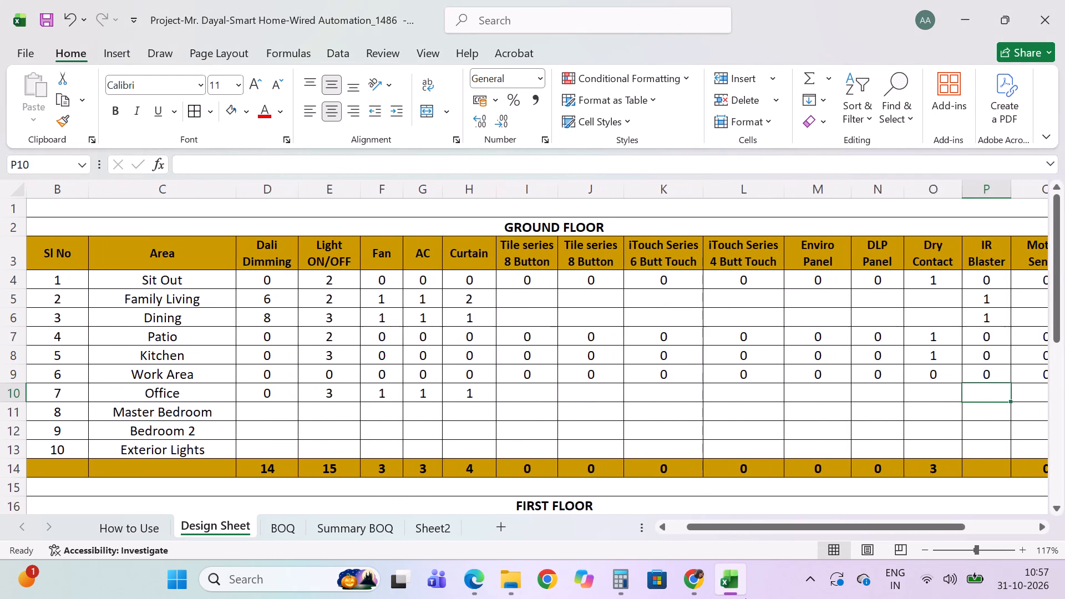
key(Right)
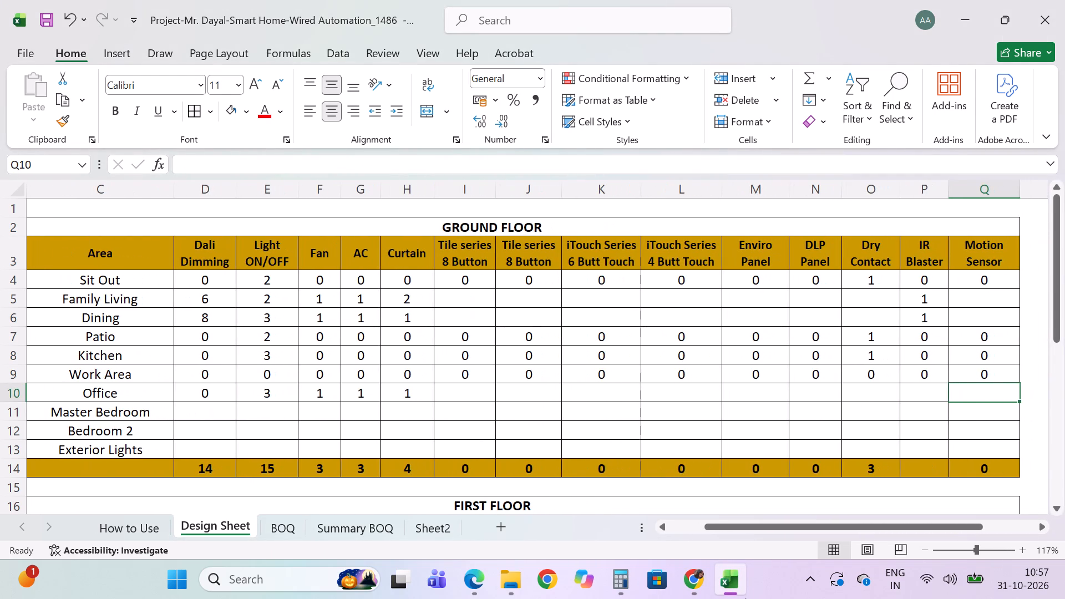
key(Left)
key(1)
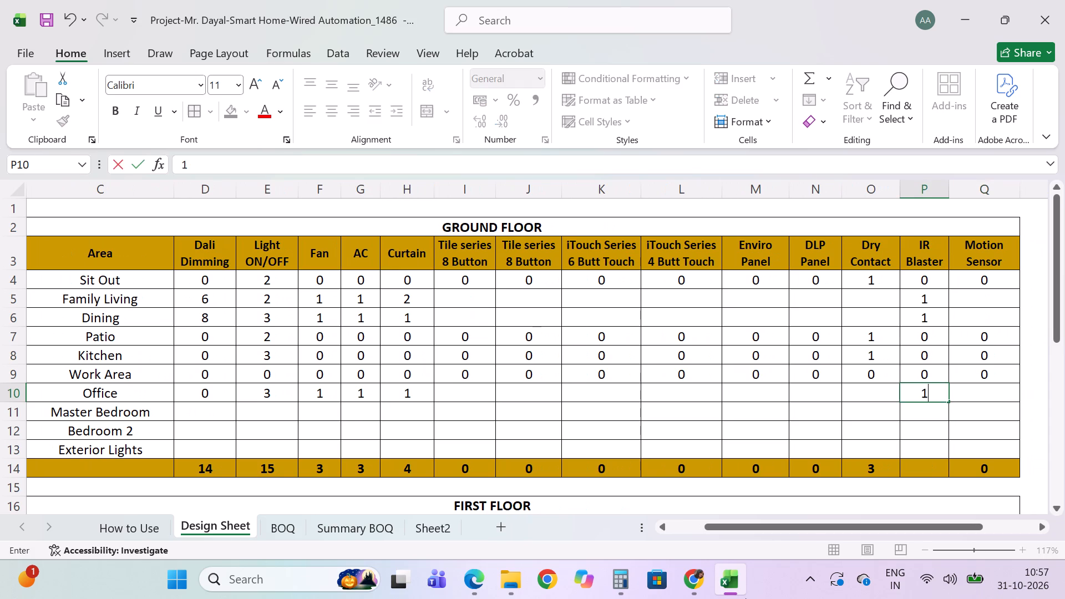
key(Return)
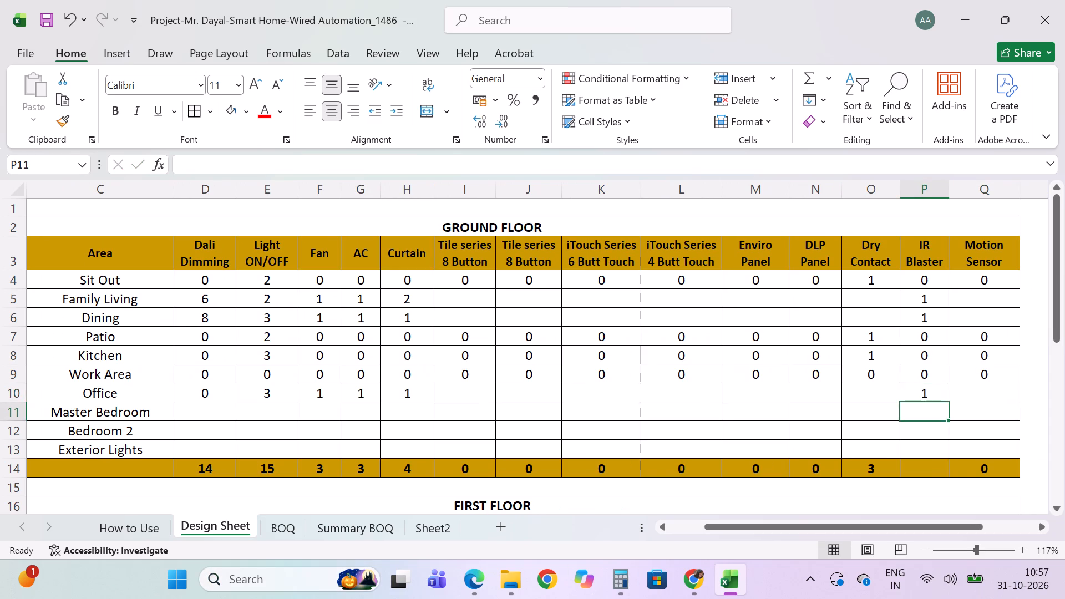
Consult the floor plan in Chrome and enter the Master Bedroom quantities: Dali Dimming 6, Light ON/OFF 3, Fan 1, AC 1 and Curtain 1.
click(211, 416)
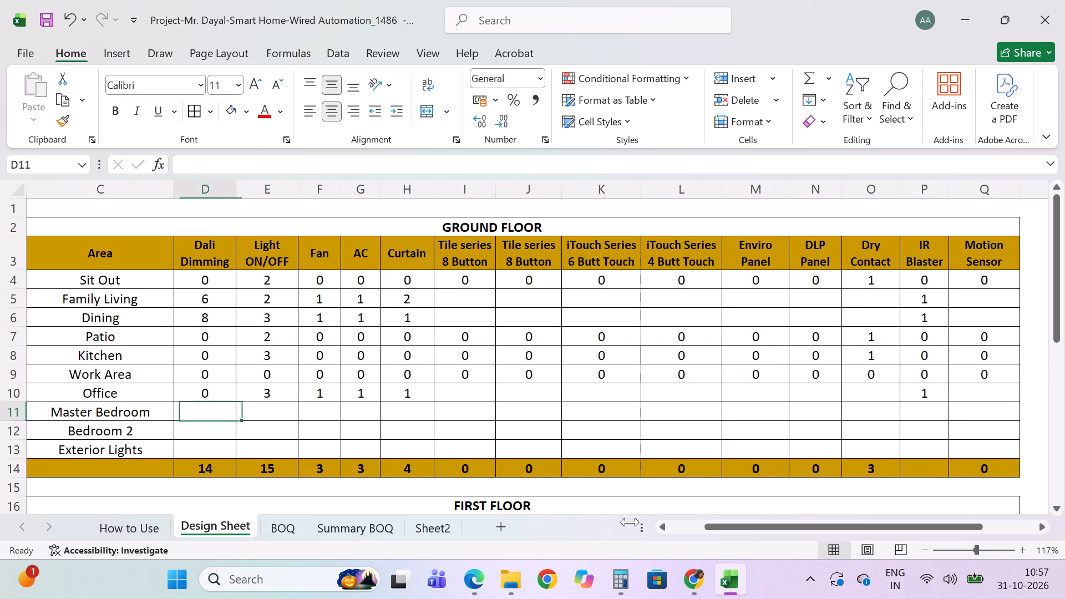
click(702, 580)
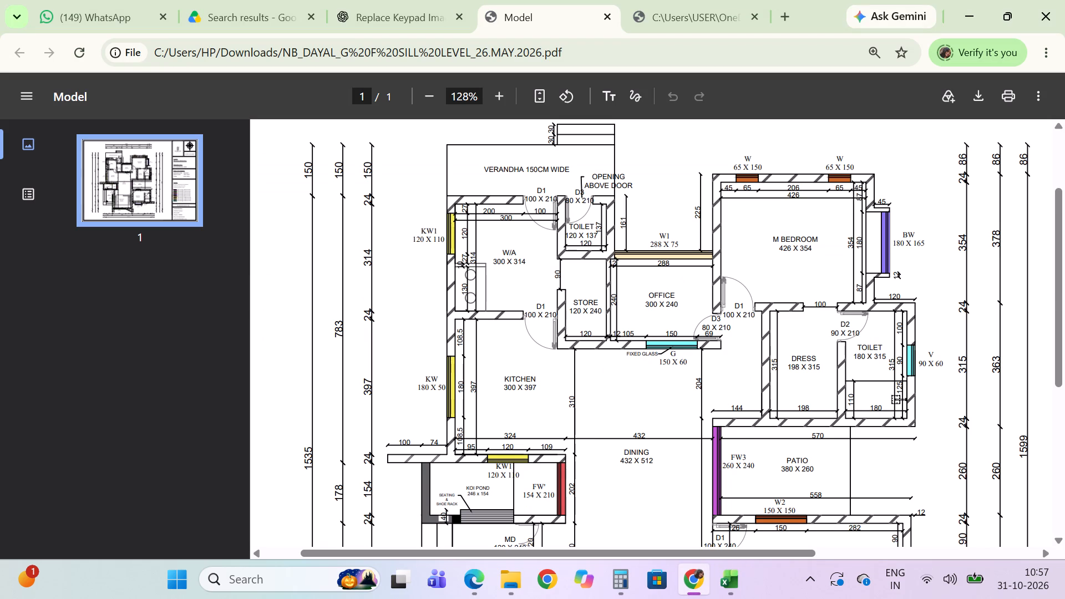
click(734, 593)
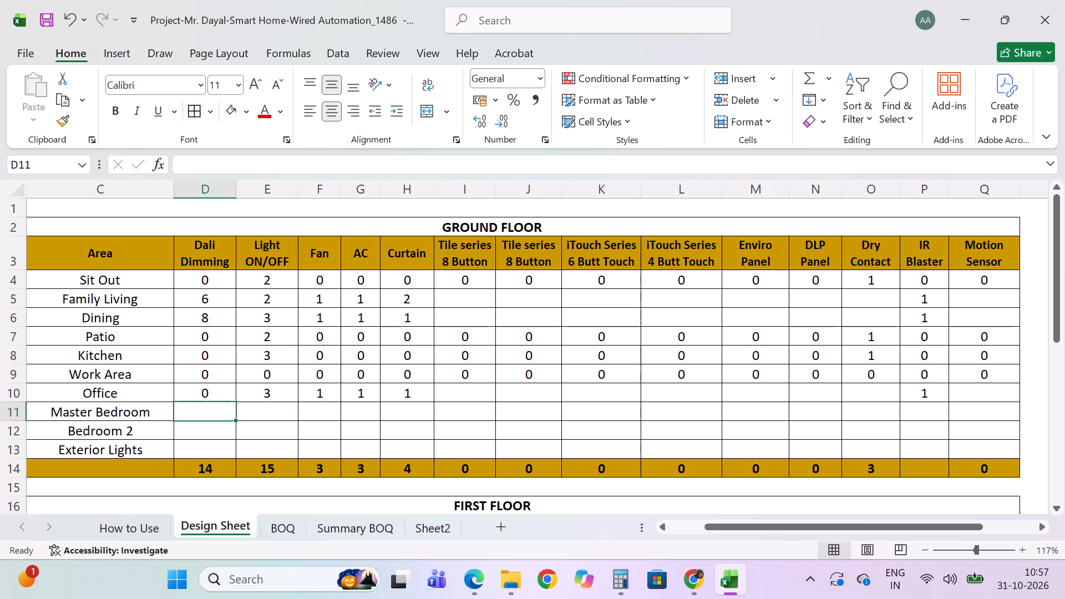
key(6)
key(Right)
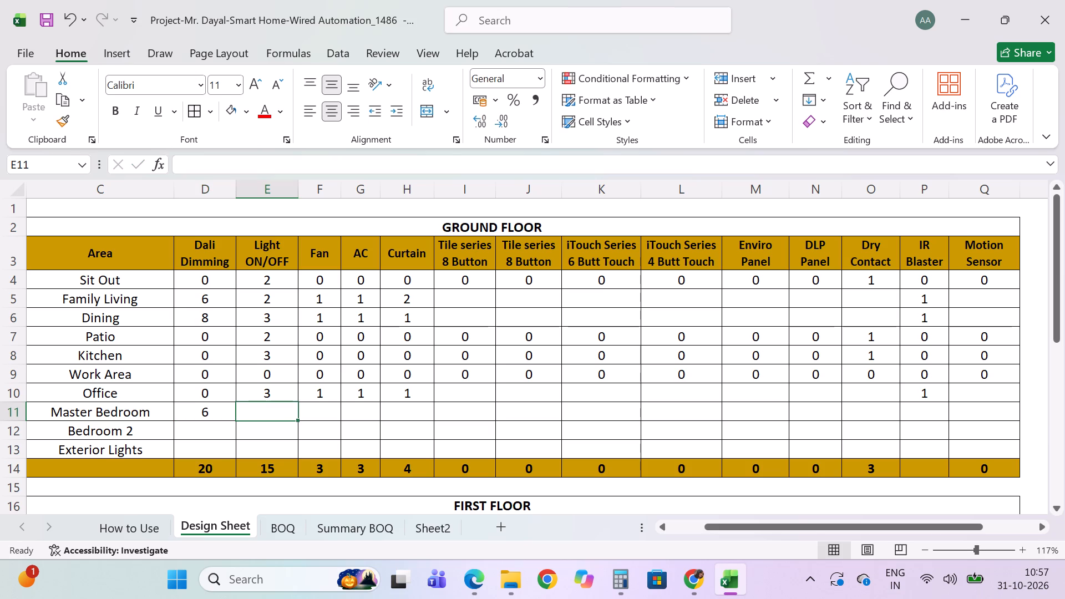
key(3)
key(Right)
key(1)
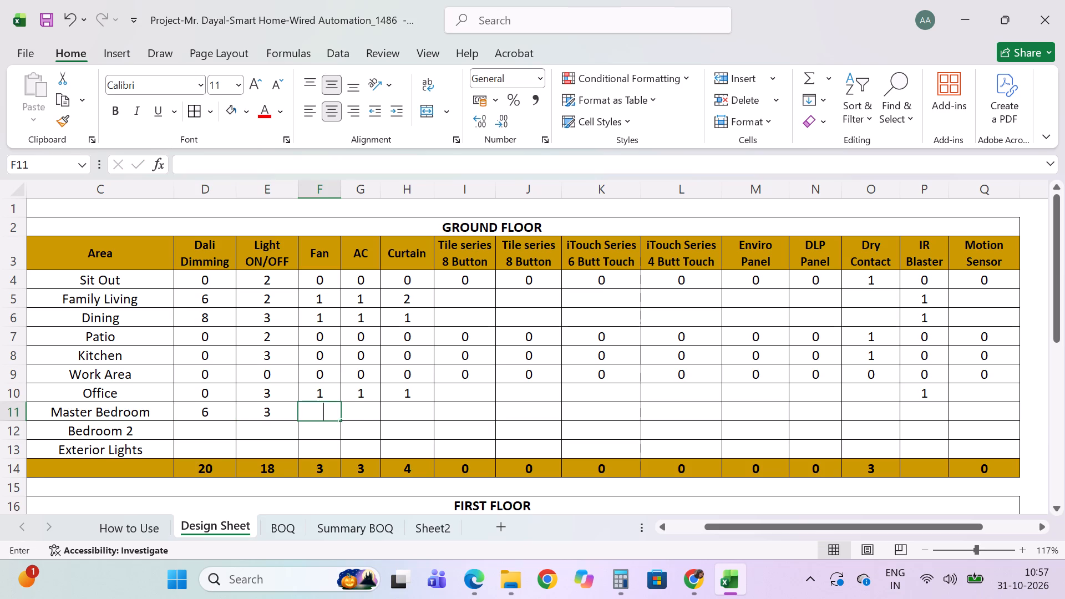
key(Right)
key(1)
key(Right)
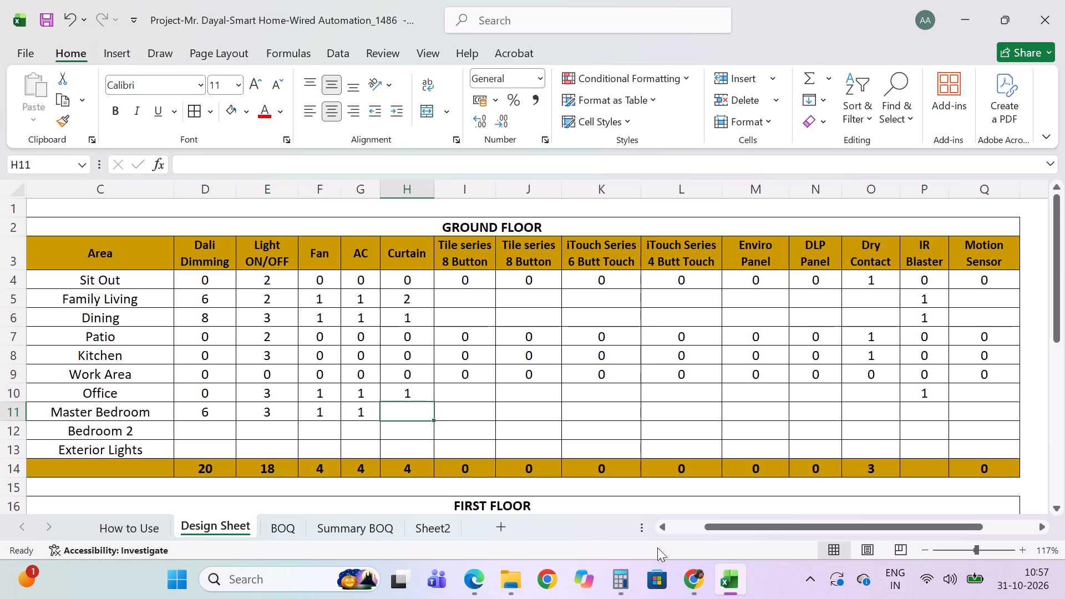
click(696, 585)
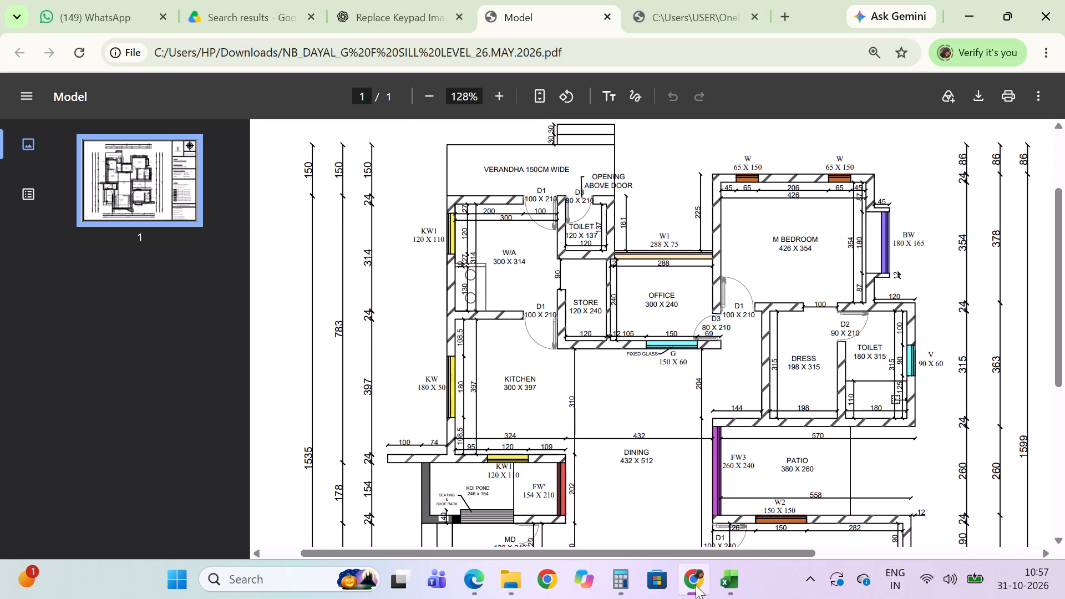
click(726, 584)
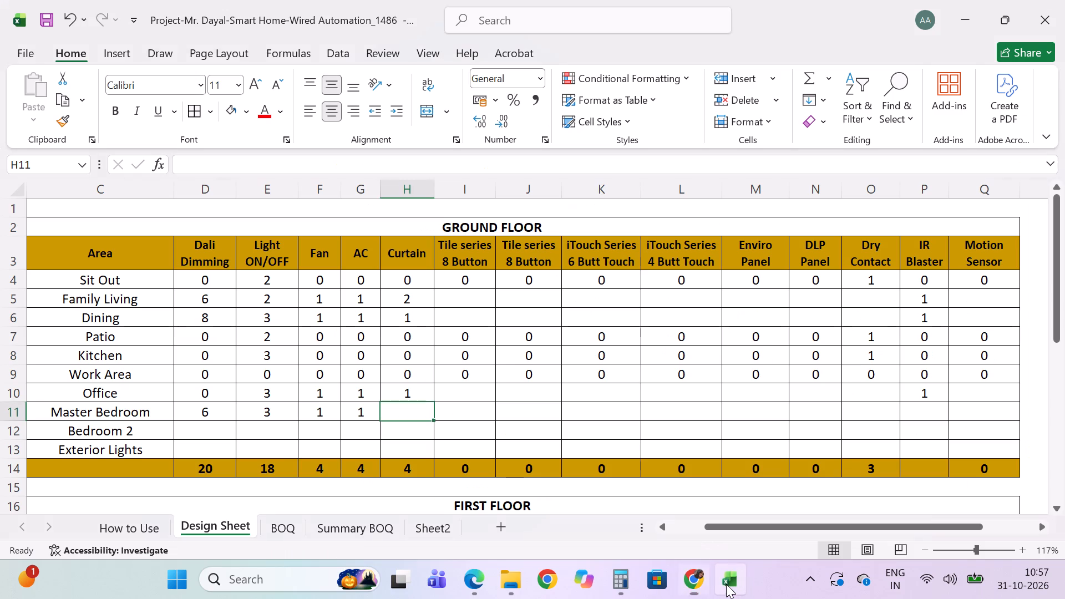
key(1)
Enter the Master Bedroom's IR Blaster as 1 and, after checking the floor plan in Chrome, its Motion Sensor as 2.
key(Right)
key(Right)
key(Right)
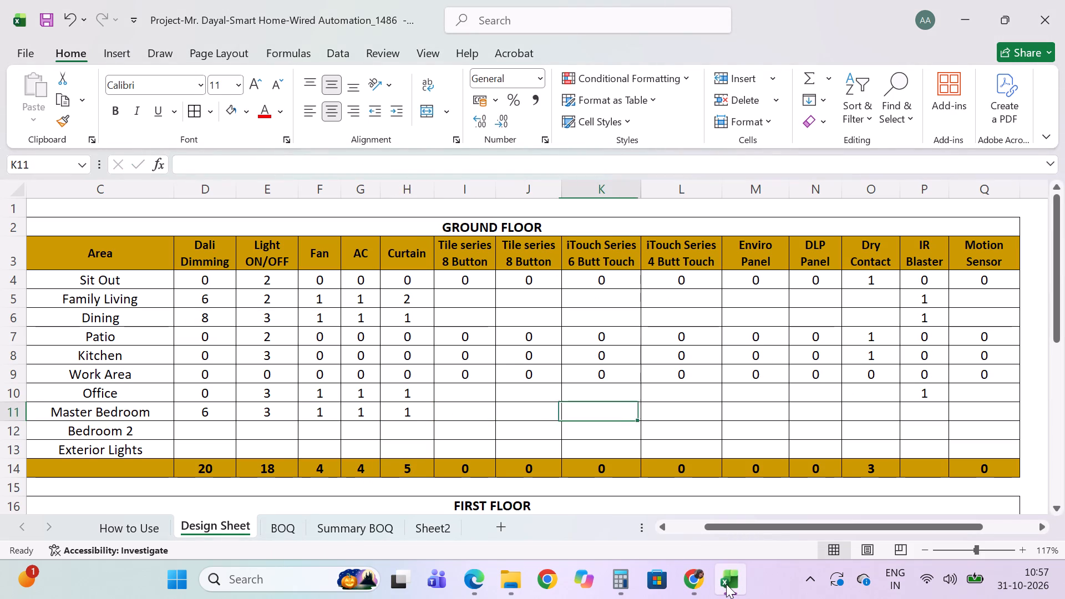
key(Right)
key(Right)
key(Right)
key(Right)
key(Right)
key(1)
key(Right)
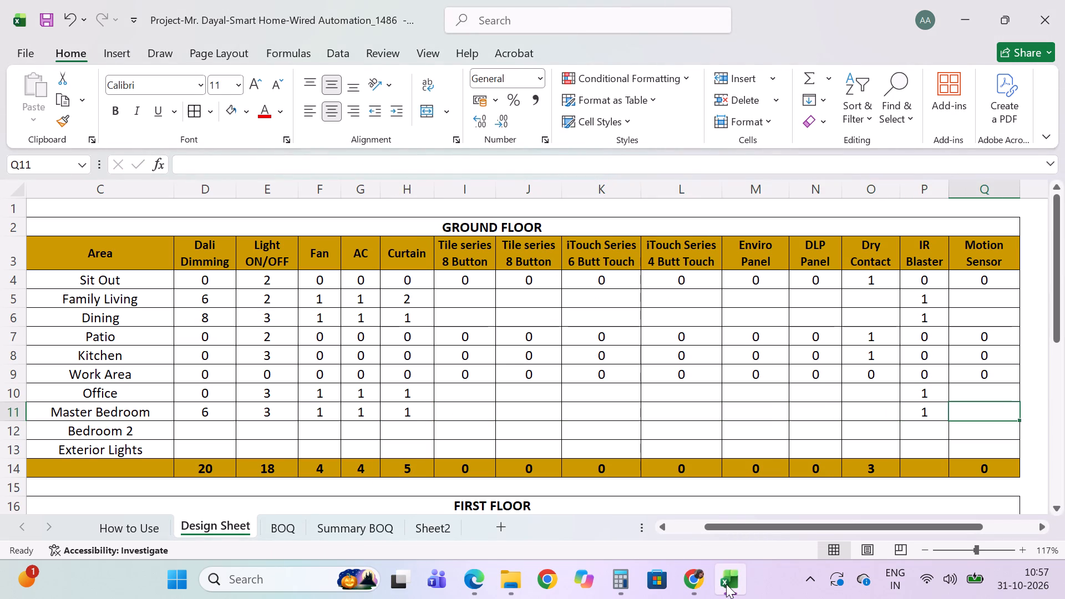
click(686, 590)
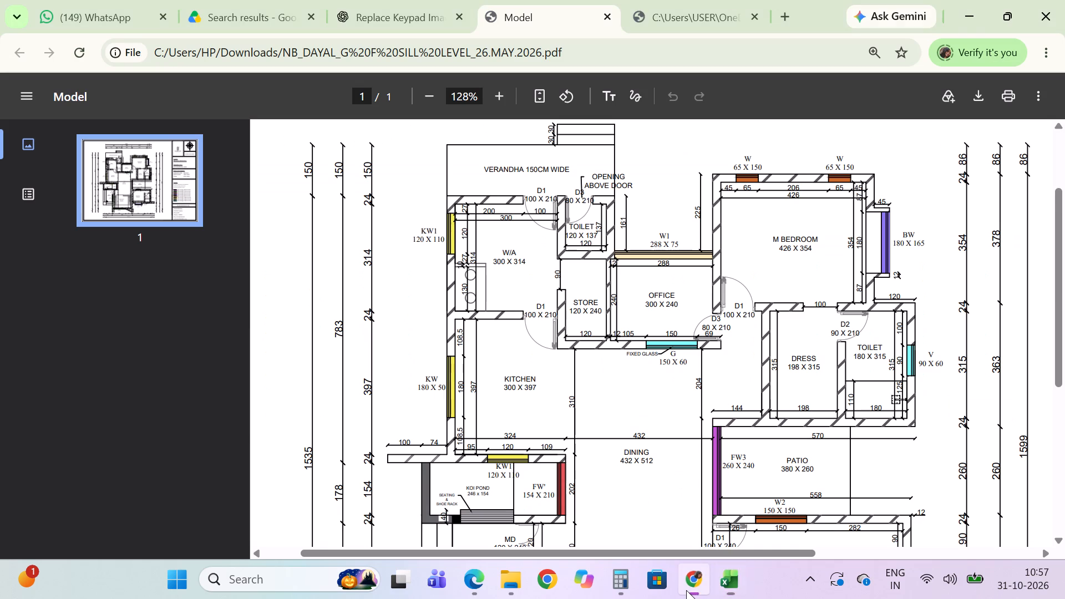
click(686, 590)
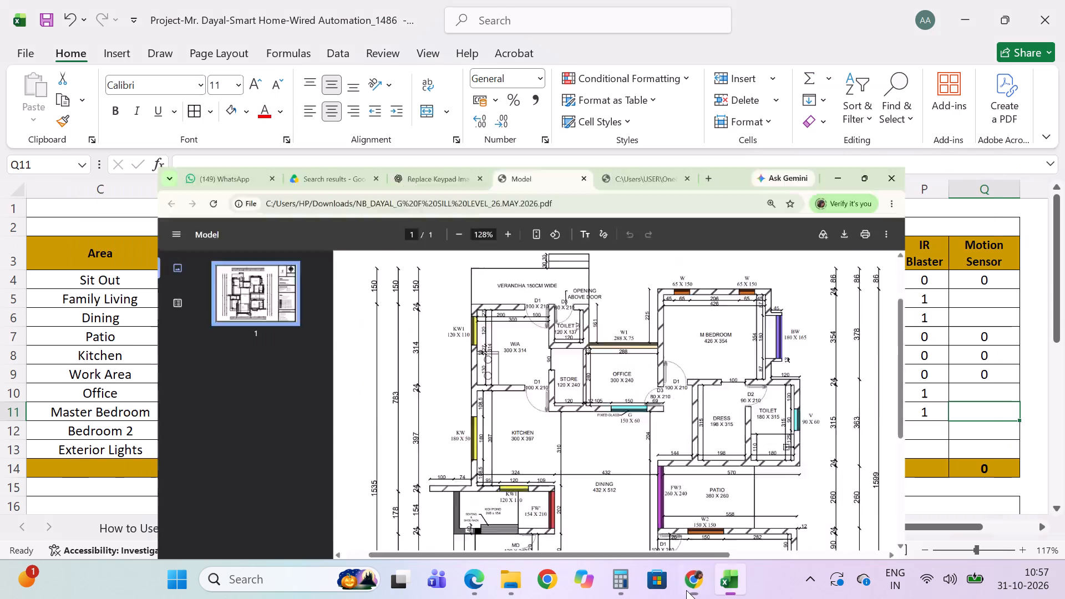
key(2)
key(Return)
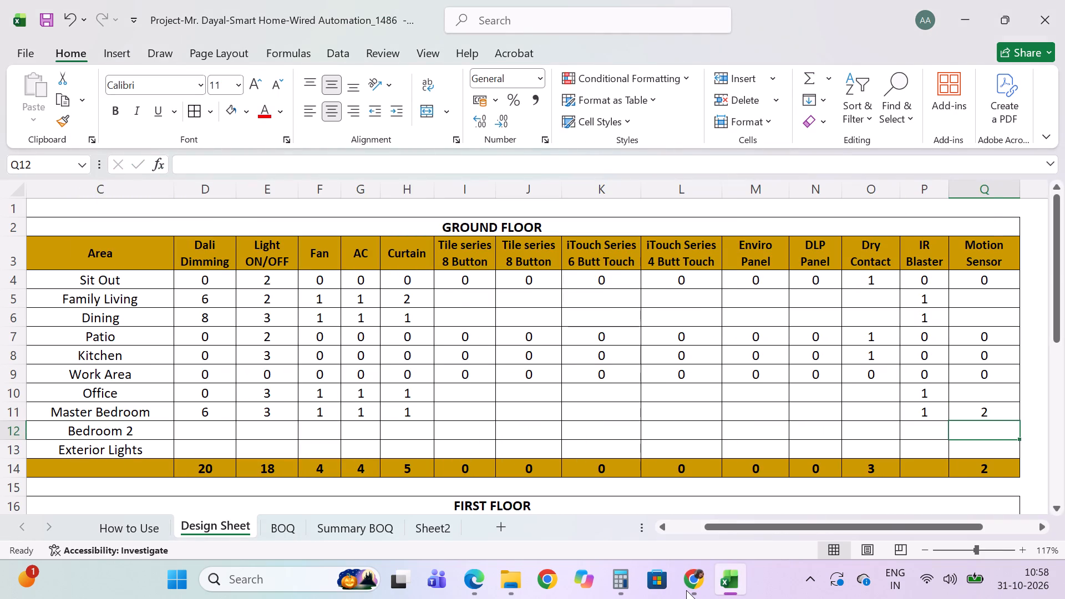
Consult the Bedroom 2 floor plan in Chrome and enter its quantities: Dali Dimming 5, Light ON/OFF 3, Fan 1, AC 1 and Curtain 1.
click(196, 432)
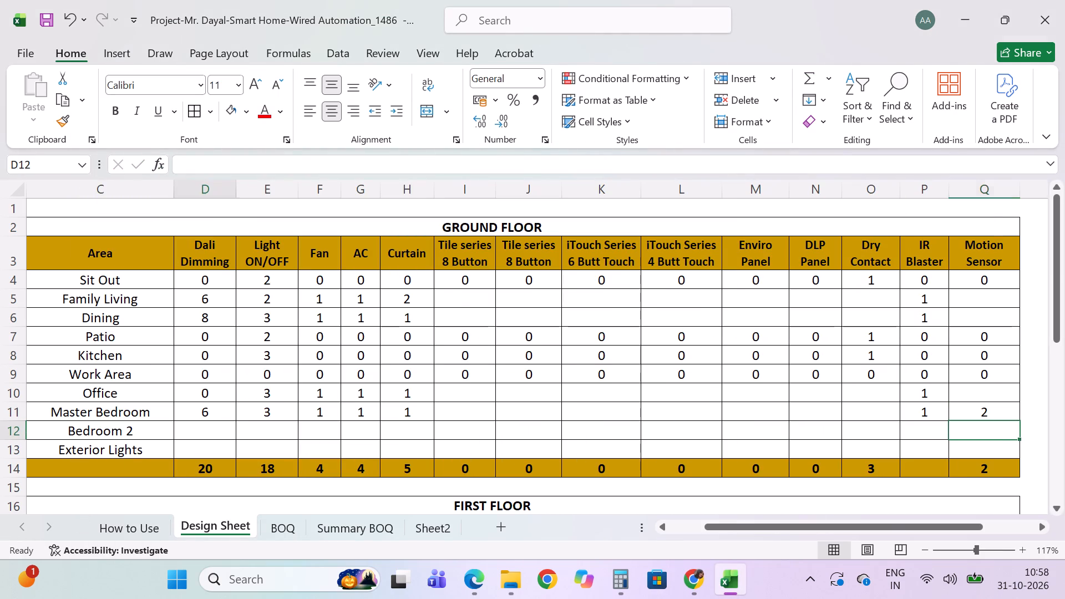
click(687, 583)
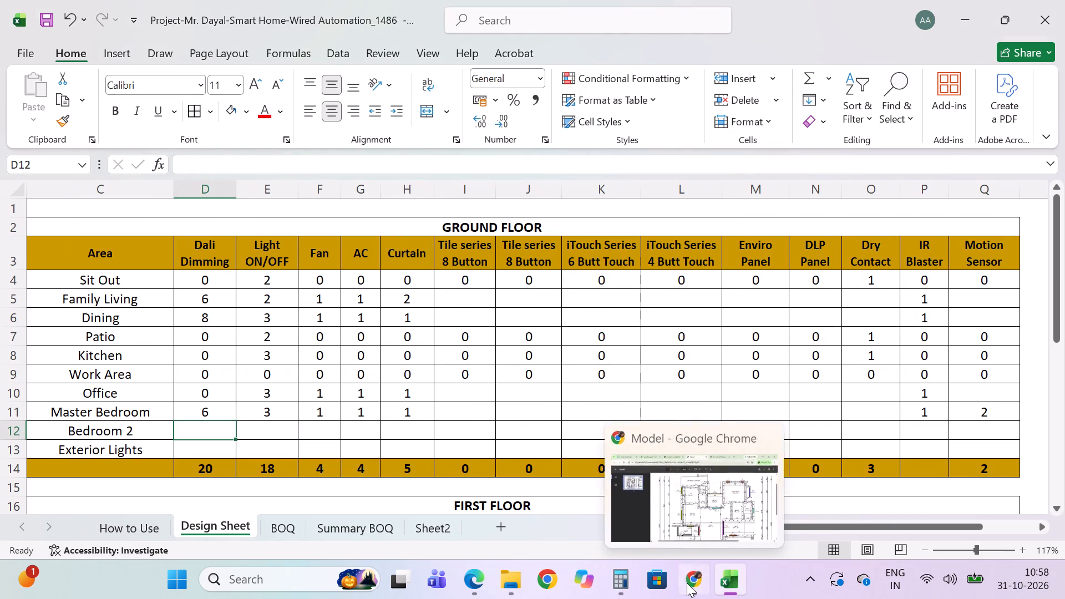
scroll(655, 369, down, 4)
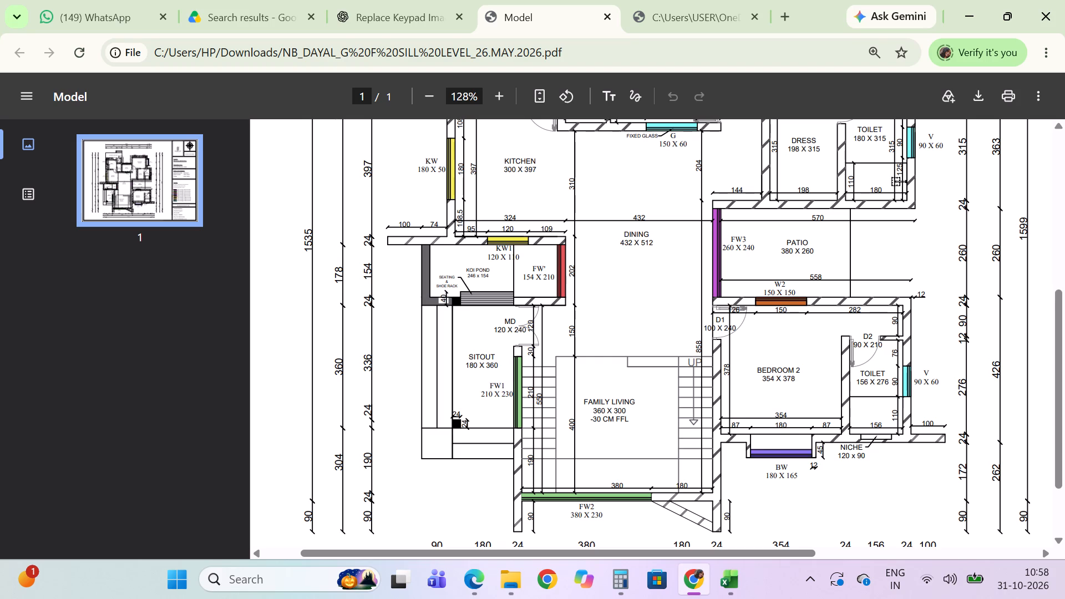
click(741, 591)
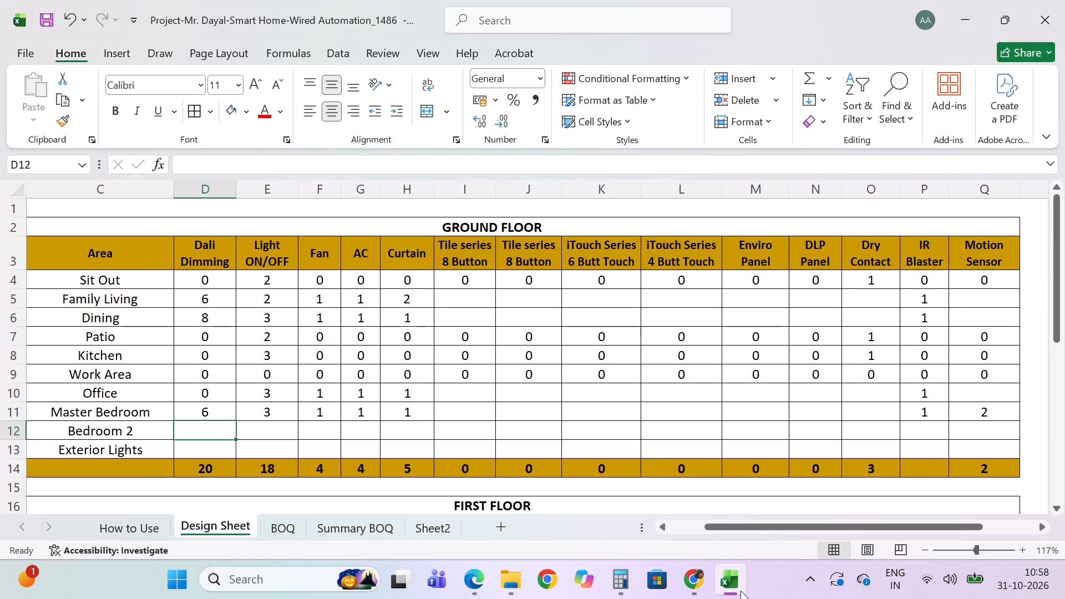
key(5)
key(Right)
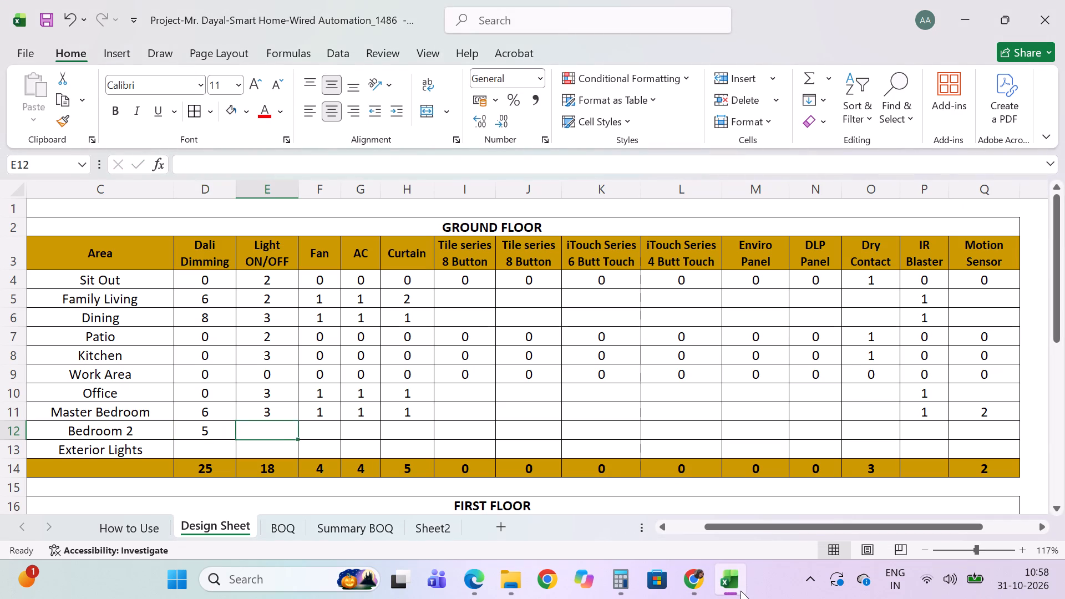
key(3)
key(Right)
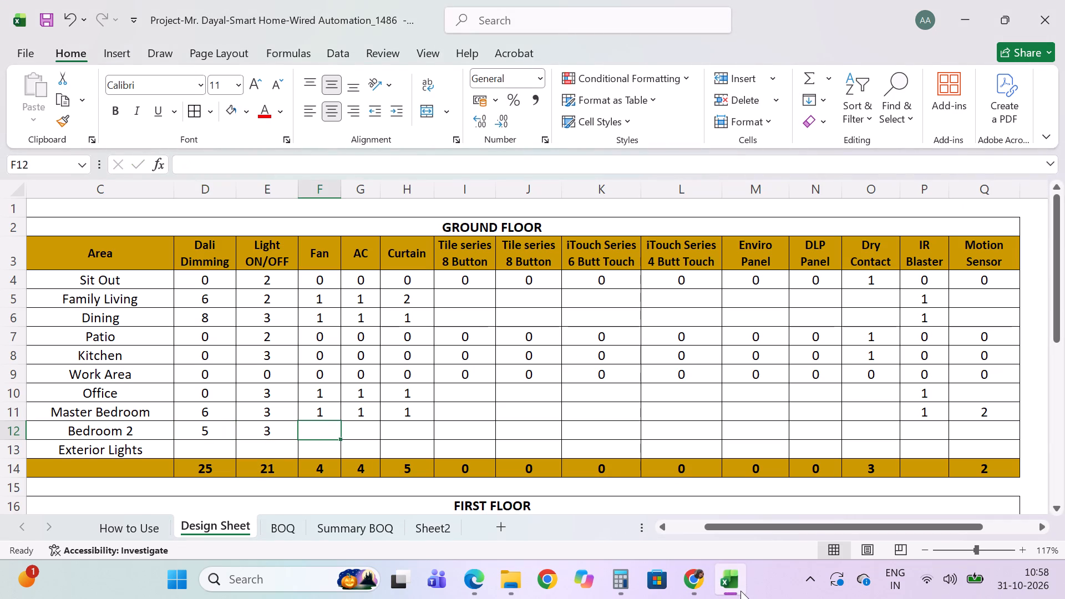
key(1)
key(Right)
key(1)
key(Right)
key(1)
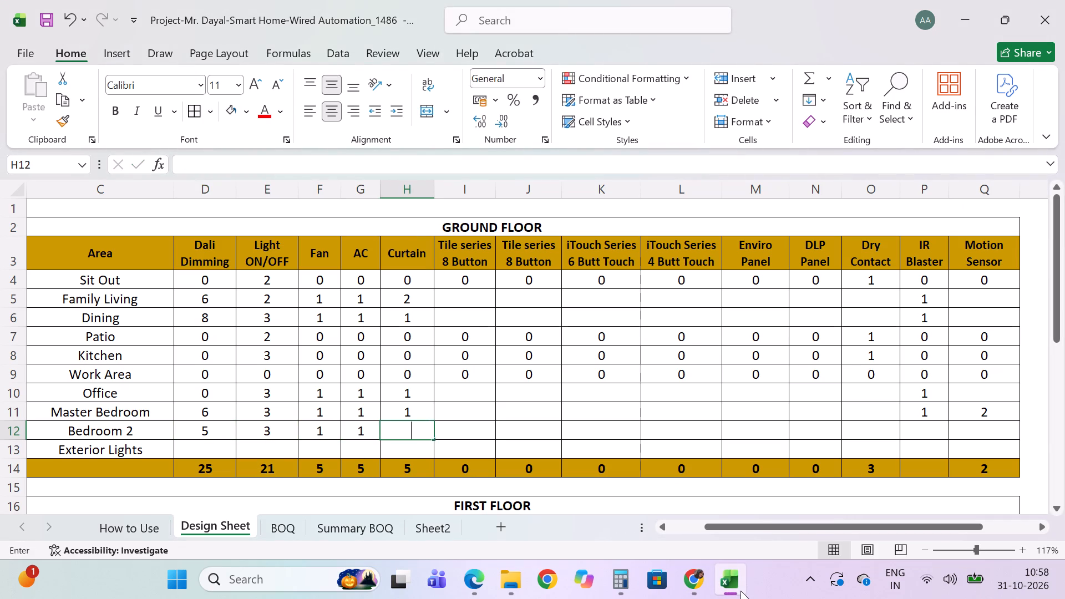
Enter Bedroom 2's IR Blaster as 1 and Motion Sensor as 1.
key(Right)
key(Right)
key(Right)
key(Right)
key(Right)
key(Right)
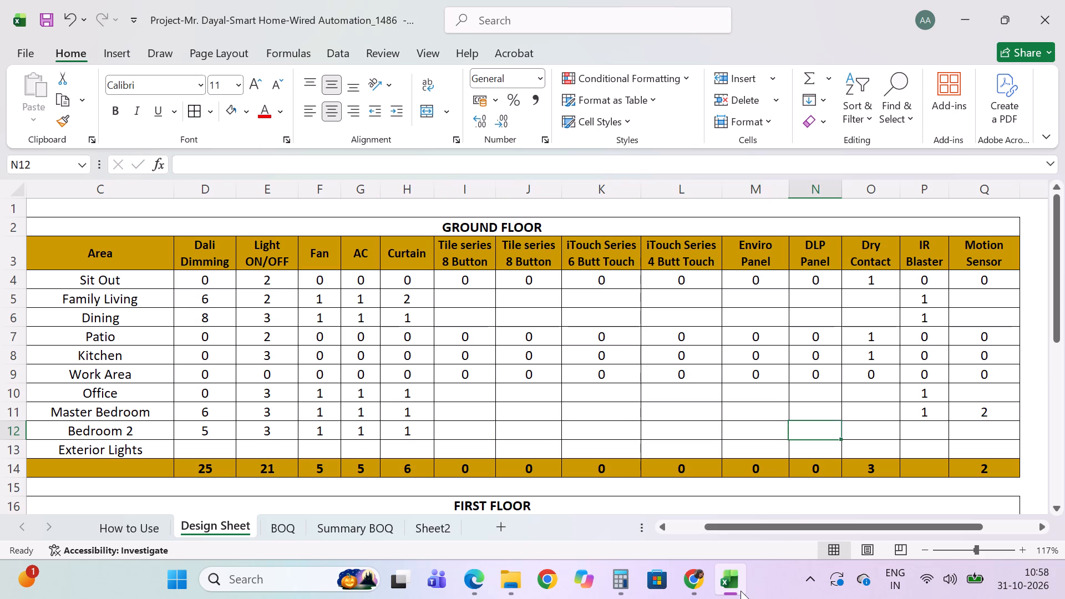
key(Right)
key(Right)
key(1)
key(Right)
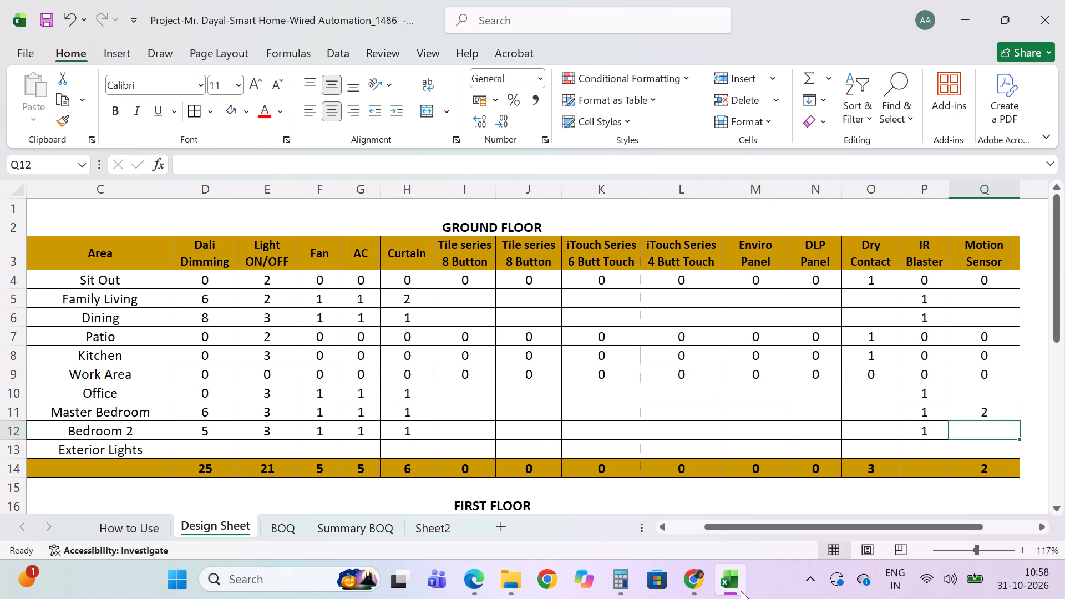
key(1)
key(Right)
Enter the ground-floor Exterior Lights quantities: Dali Dimming 0, Light ON/OFF 7, Fan 0, AC 0 and Curtain 0.
scroll(741, 591, right, 5)
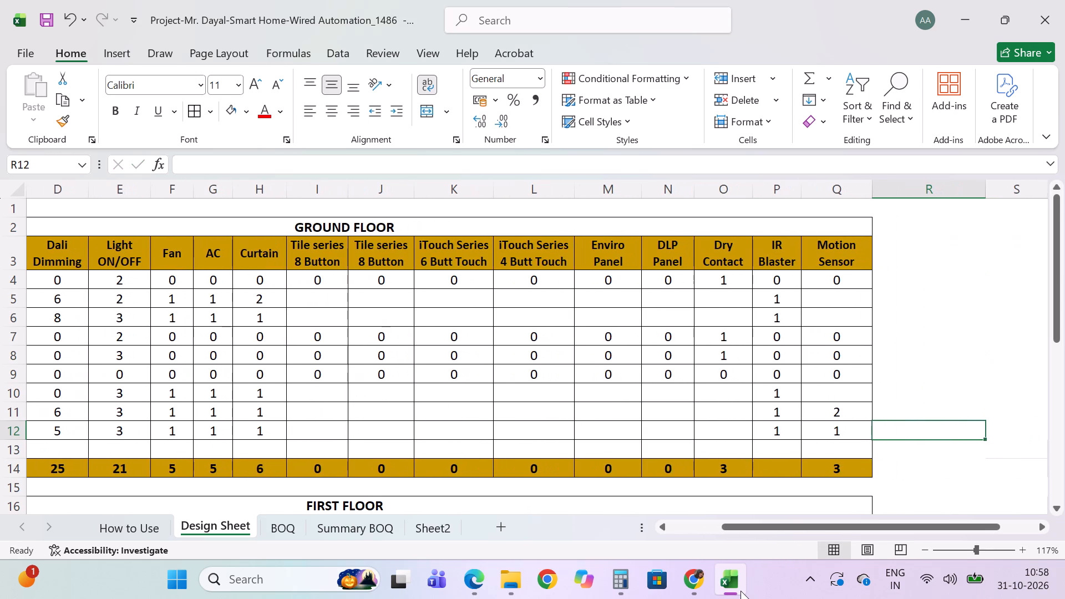
scroll(272, 293, right, 3)
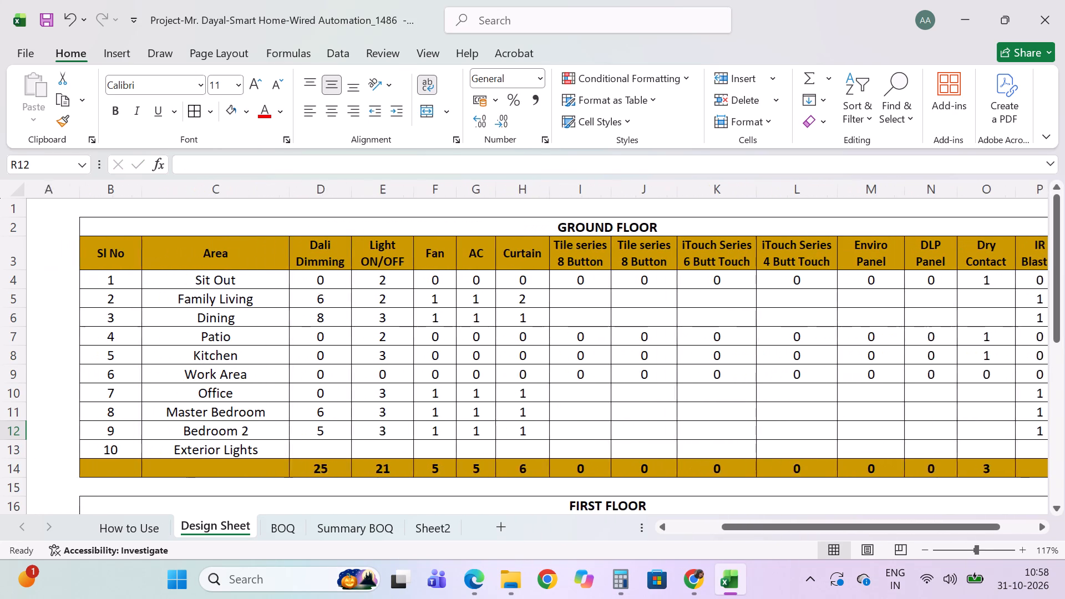
click(324, 449)
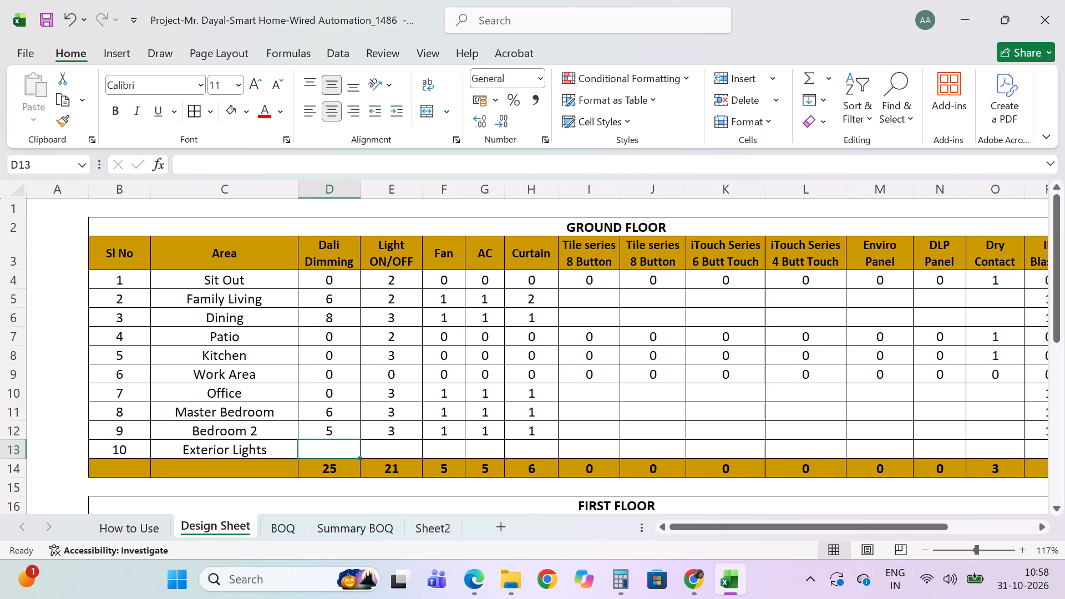
key(0)
key(Right)
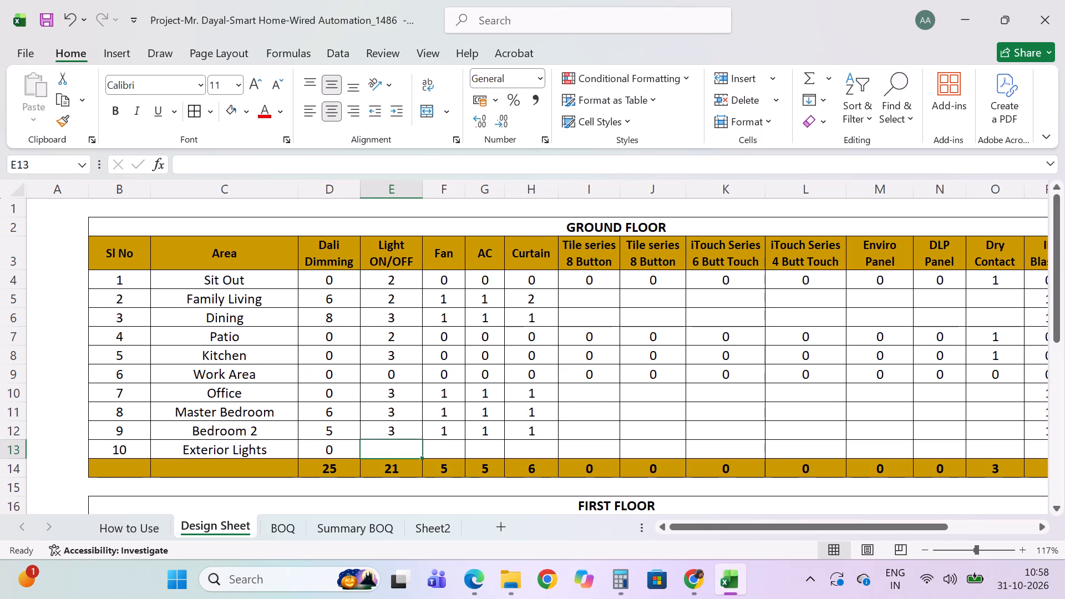
key(6)
key(BackSpace)
key(7)
key(Right)
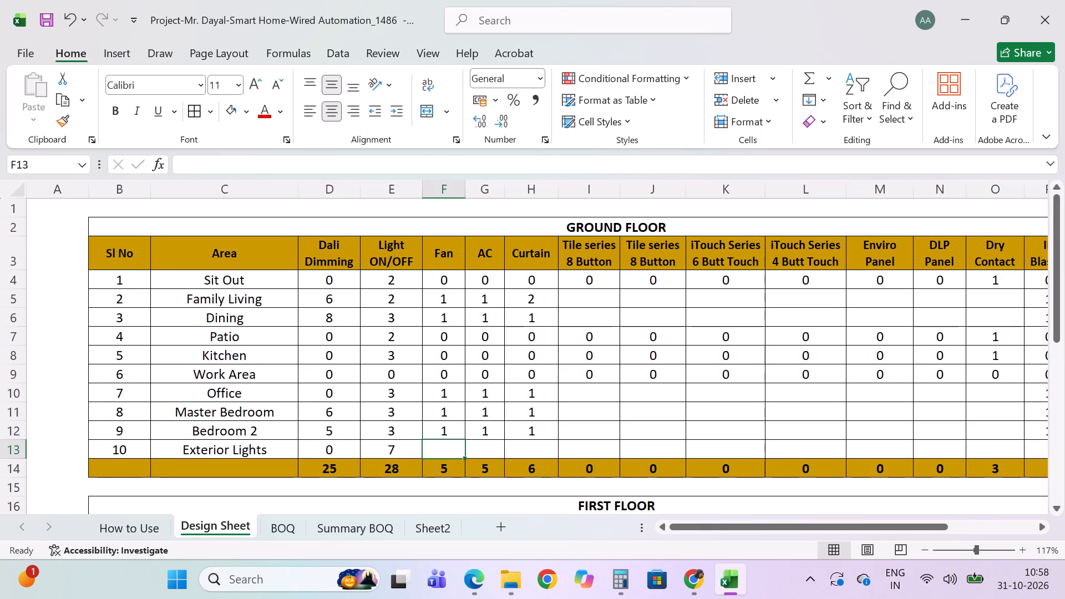
key(0)
key(Right)
key(0)
key(Right)
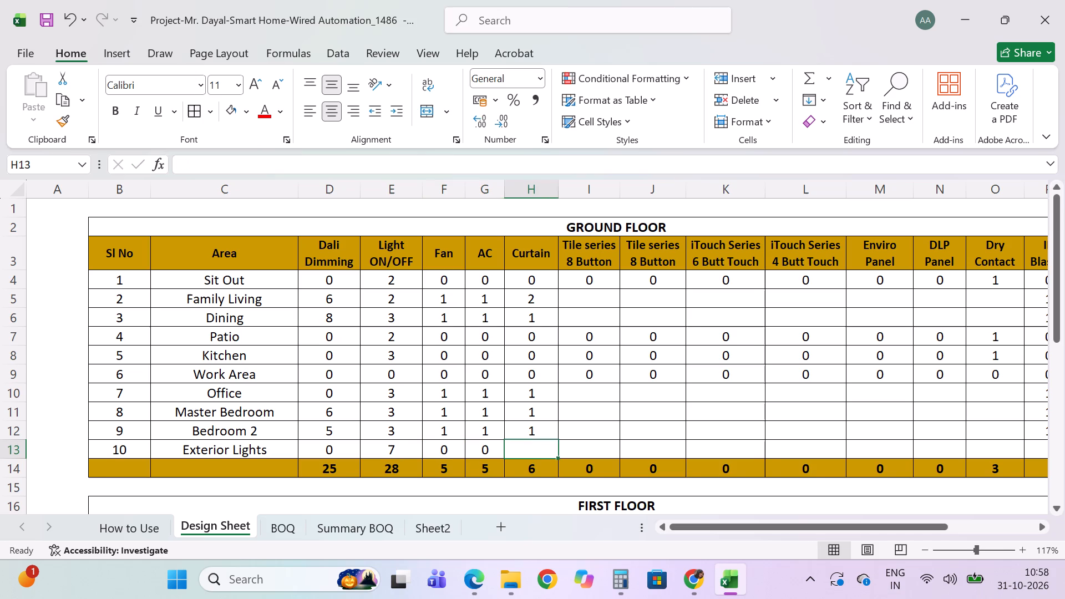
key(0)
Enter 0 for the ground-floor Exterior Lights in both Tile series, both iTouch Series, Enviro Panel and DLP Panel columns.
key(Right)
key(0)
key(Right)
key(0)
key(Right)
text(00)
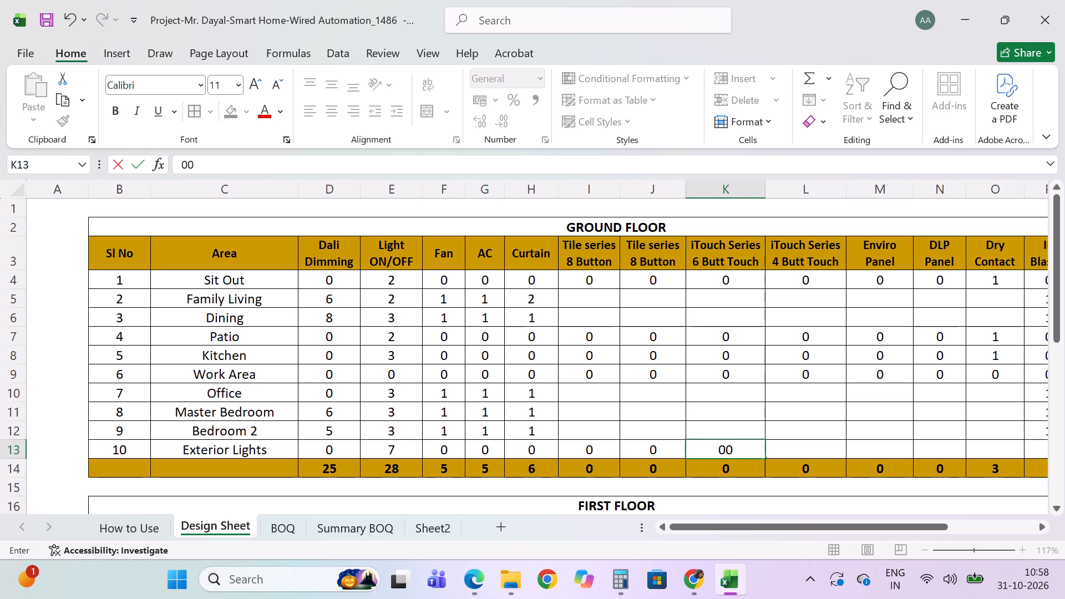
key(Right)
key(0)
key(Right)
key(0)
key(Right)
key(0)
Complete the ground-floor Exterior Lights row with Dry Contact 0, IR Blaster 0 and Motion Sensor 0.
key(Right)
key(0)
key(Right)
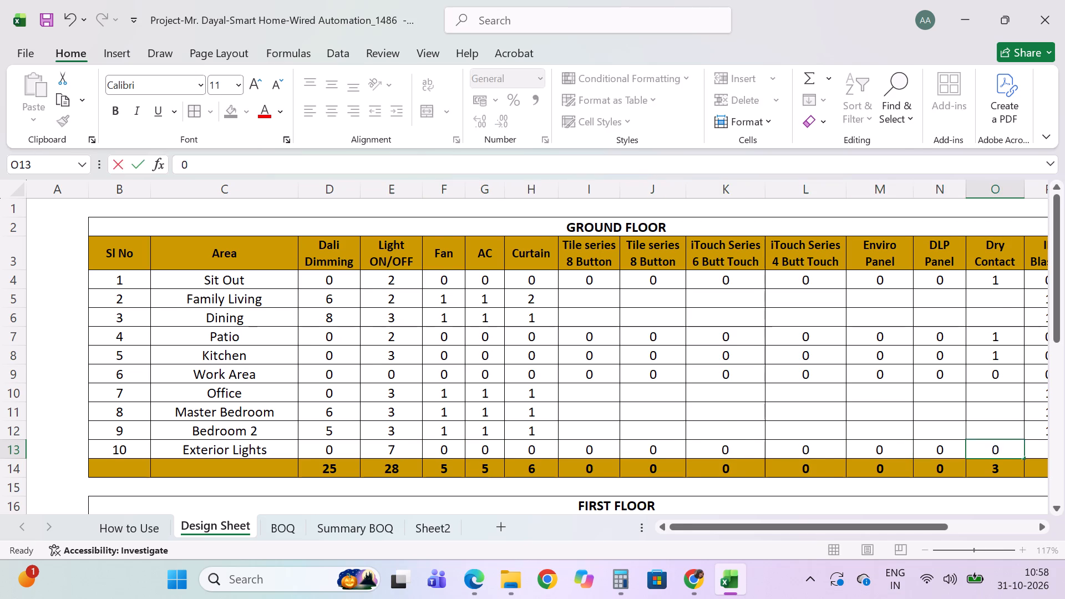
key(0)
key(Right)
key(0)
key(Right)
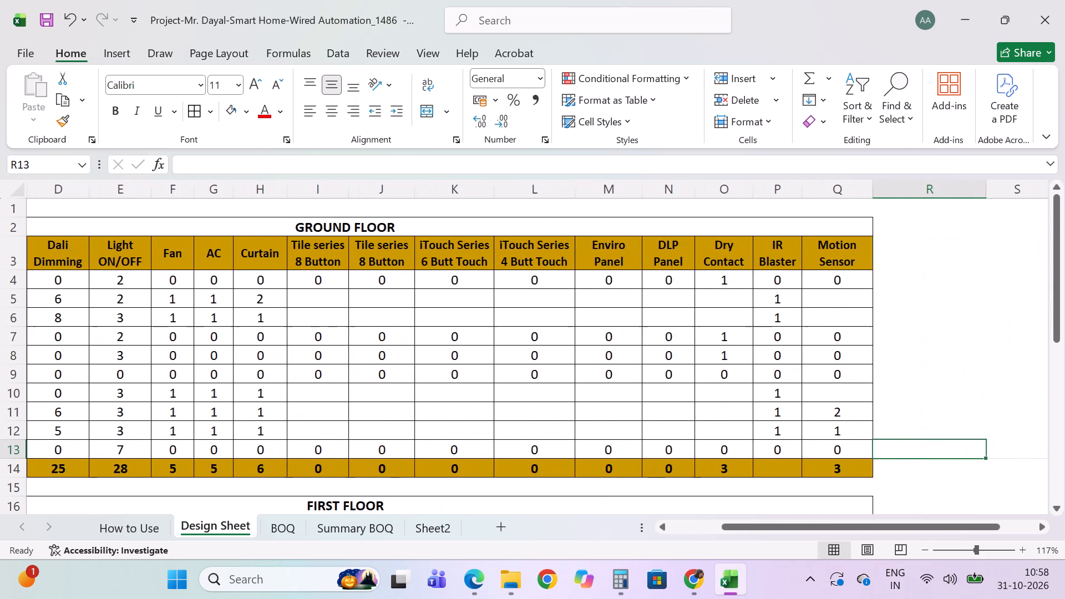
Review the Design Sheet's First Floor table and consult the first-floor sill level plan in Chrome for its areas.
scroll(324, 449, right, 1)
scroll(324, 449, down, 2)
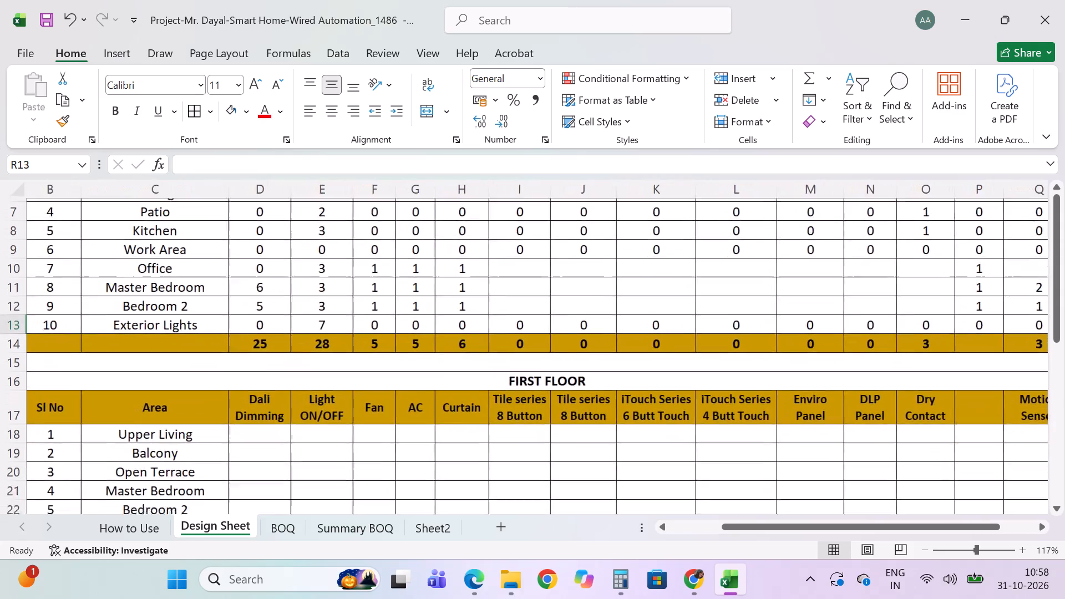
scroll(324, 449, down, 2)
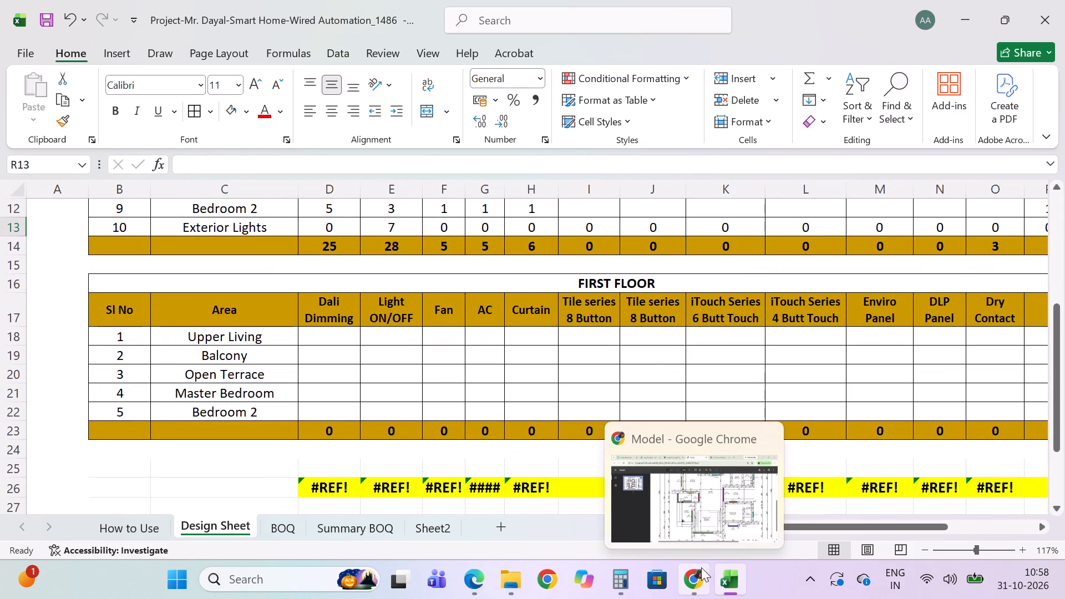
click(689, 582)
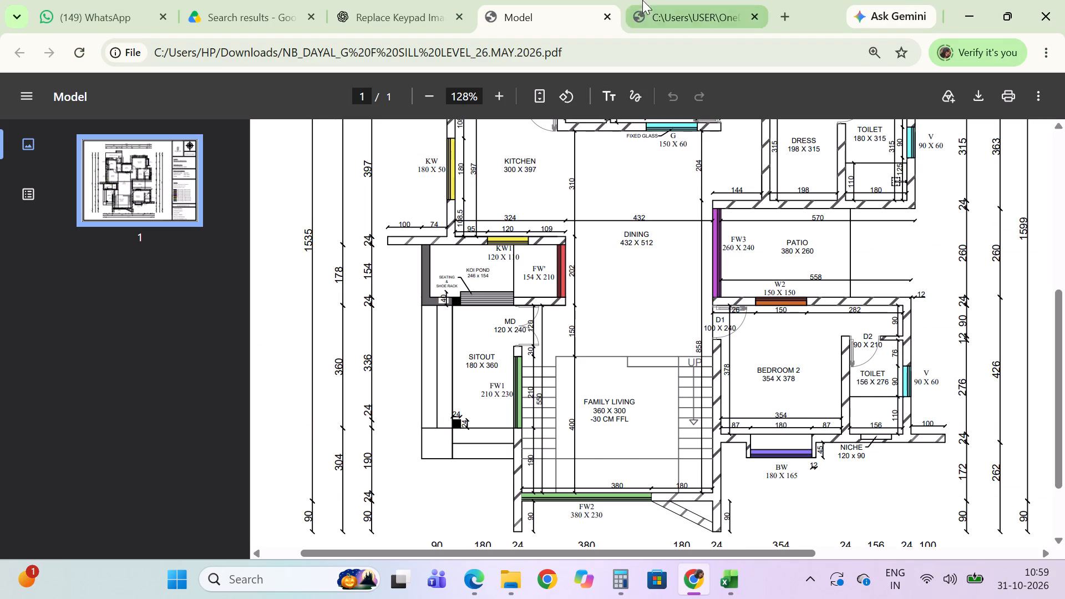
click(653, 0)
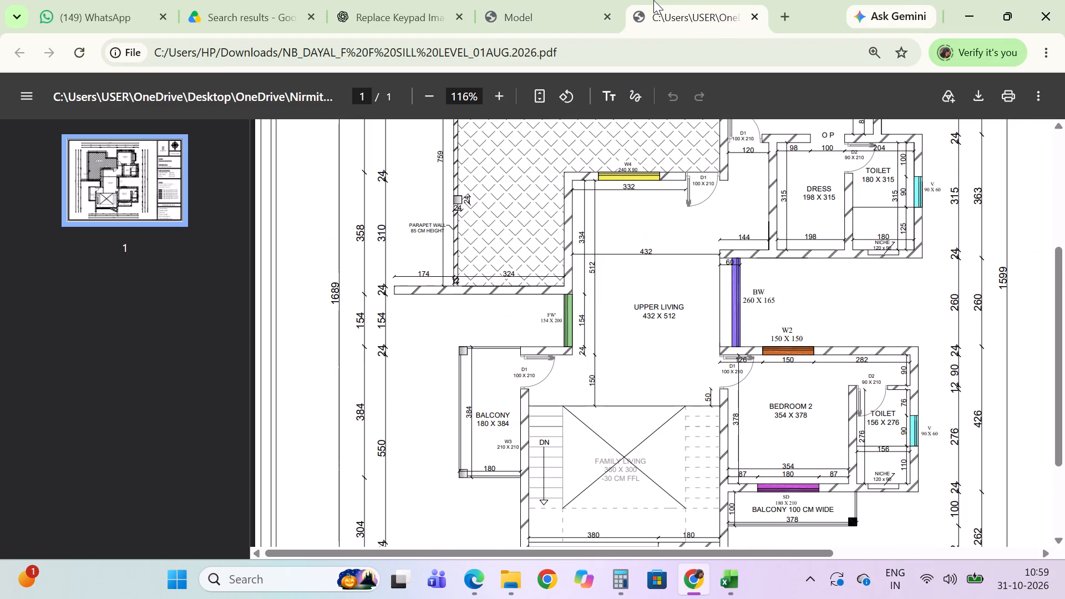
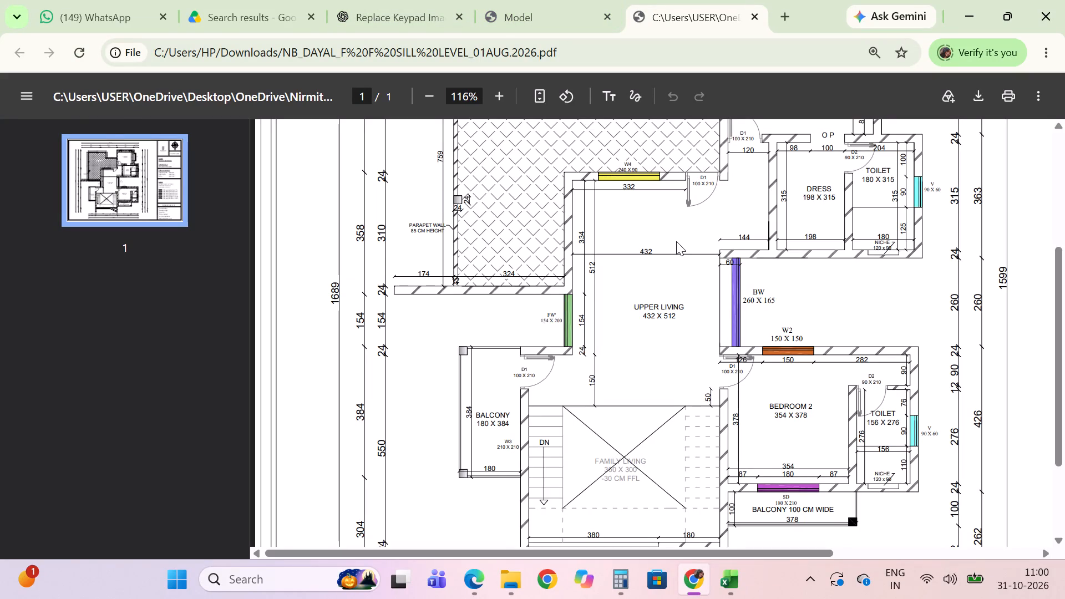
Switch to the Excel Design Sheet and enter the first-floor Upper Living quantities: Dali Dimming 8, Light ON/OFF 2, Fan 1 and AC 1.
click(726, 571)
click(322, 336)
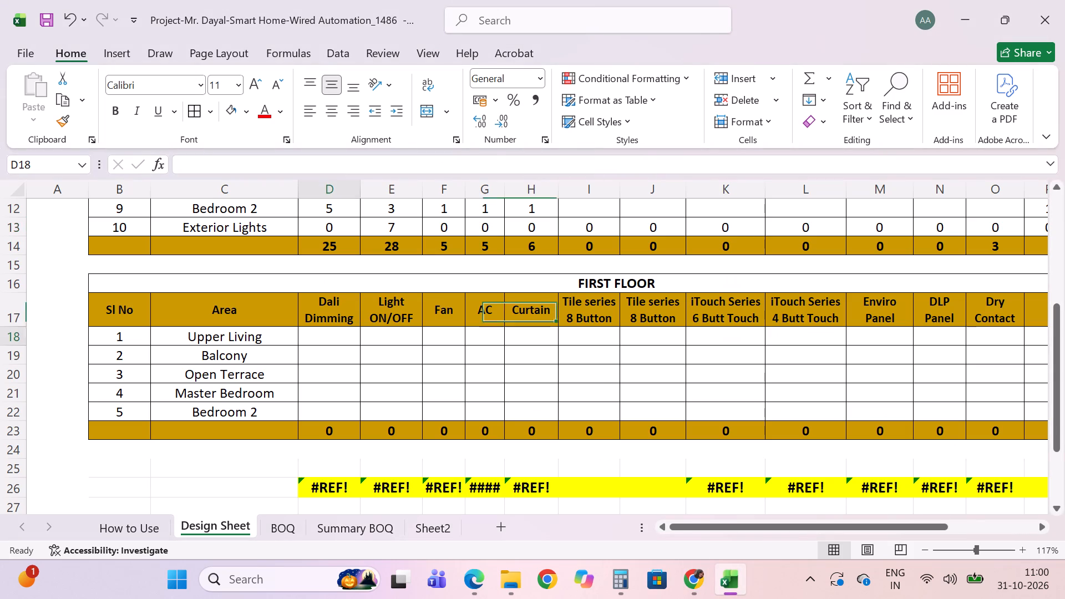
key(8)
key(Right)
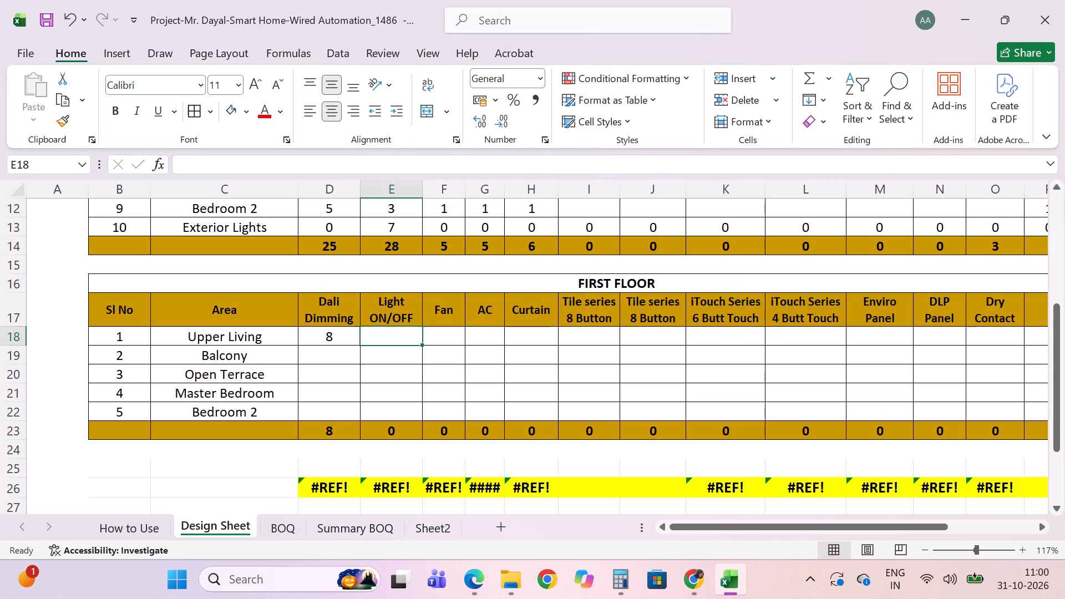
key(2)
key(Right)
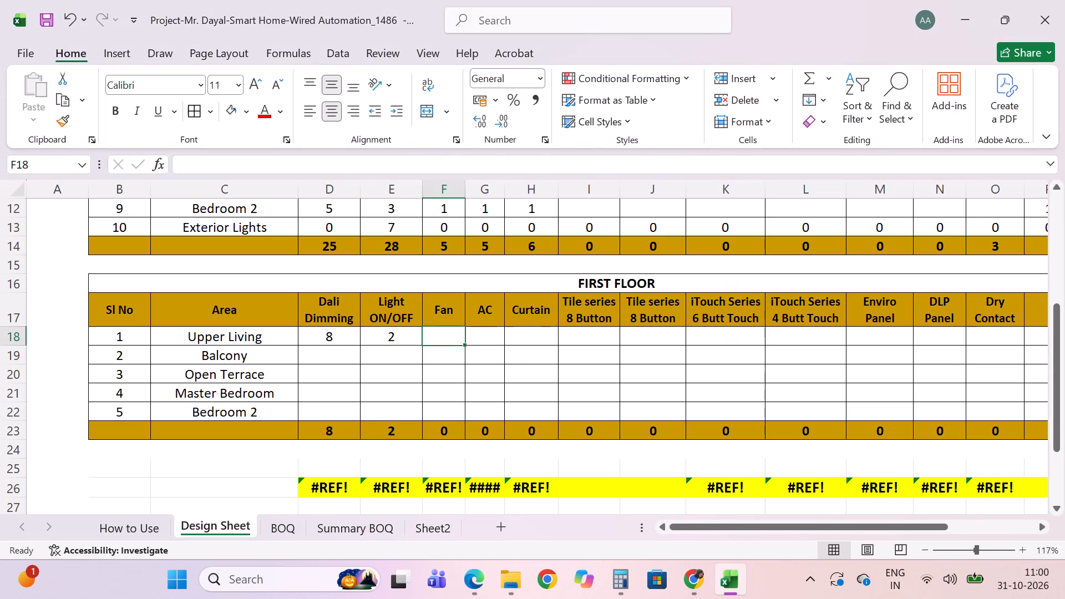
key(1)
key(Right)
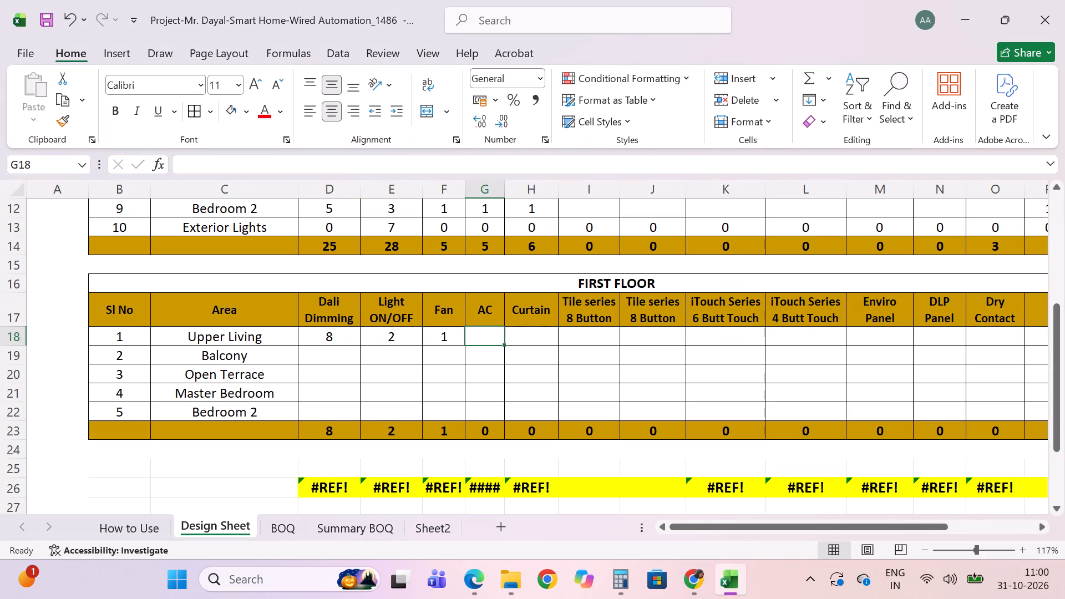
key(1)
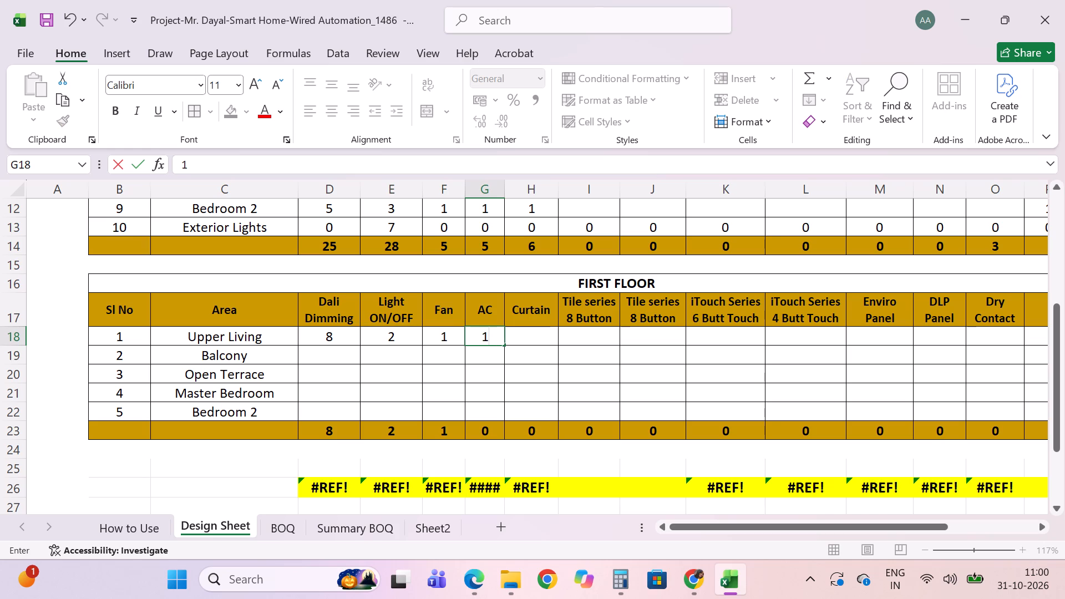
key(Right)
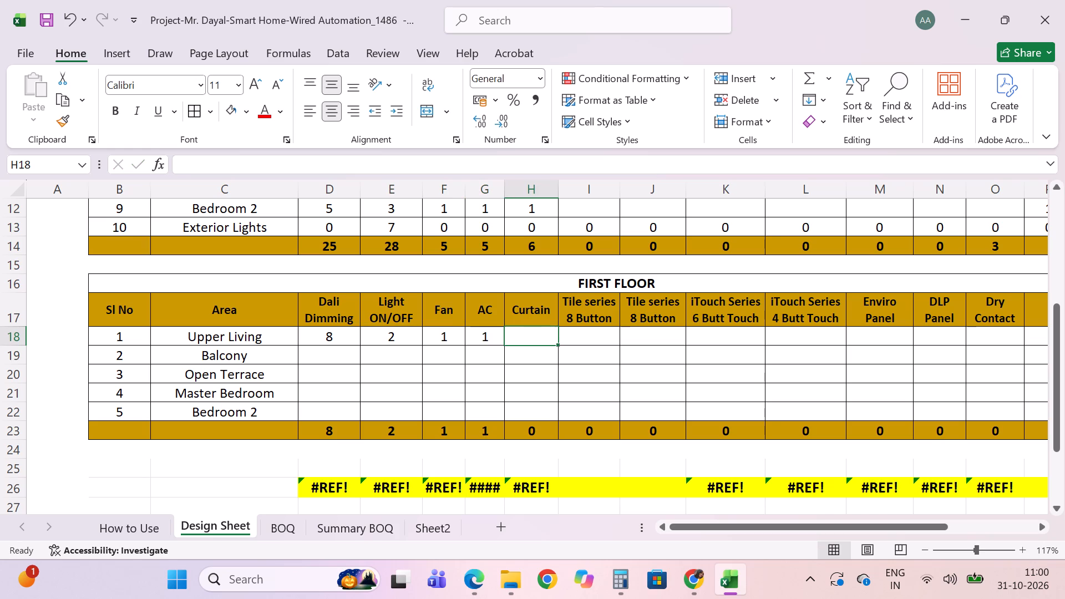
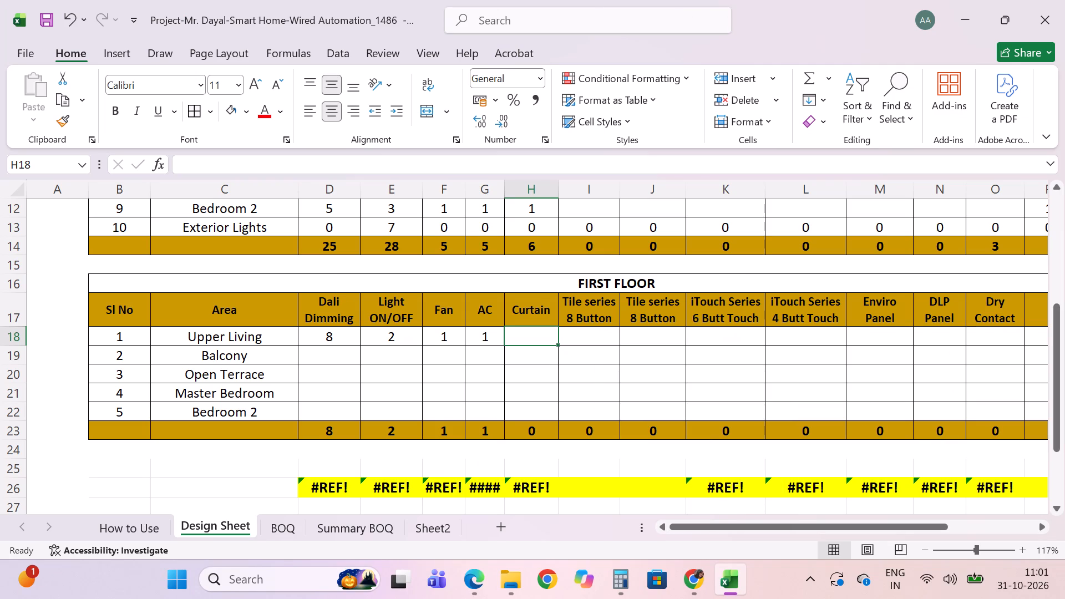
Set the first-floor Upper Living Curtain quantity to 1.
key(1)
key(Right)
Label the blank first-floor header after Dry Contact as IR Blaster and enter 1 for Upper Living beneath it.
key(Right)
key(Right)
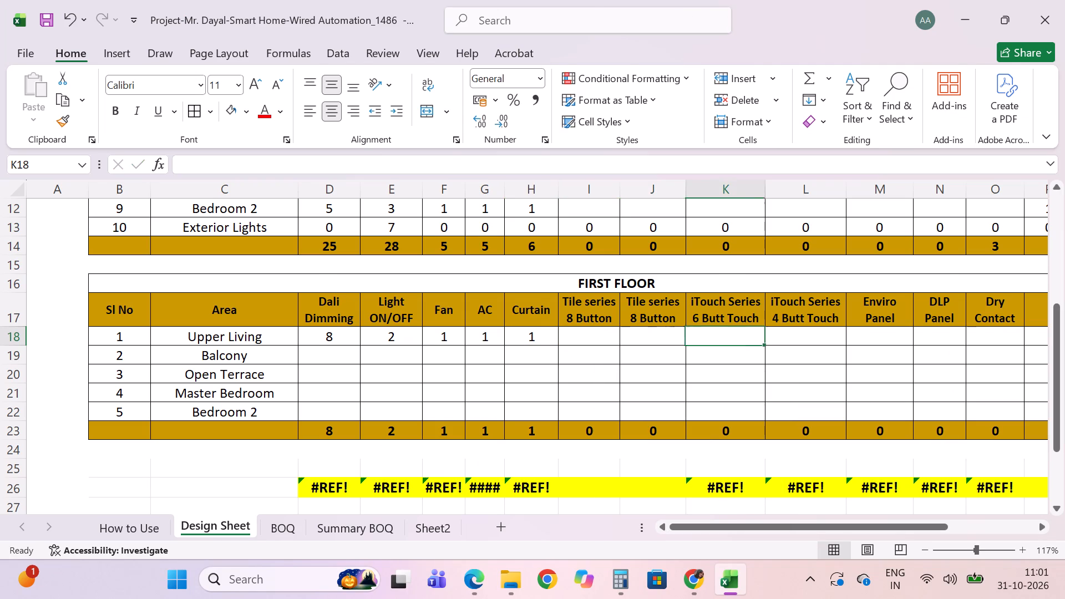
key(Right)
scroll(506, 330, left, 1)
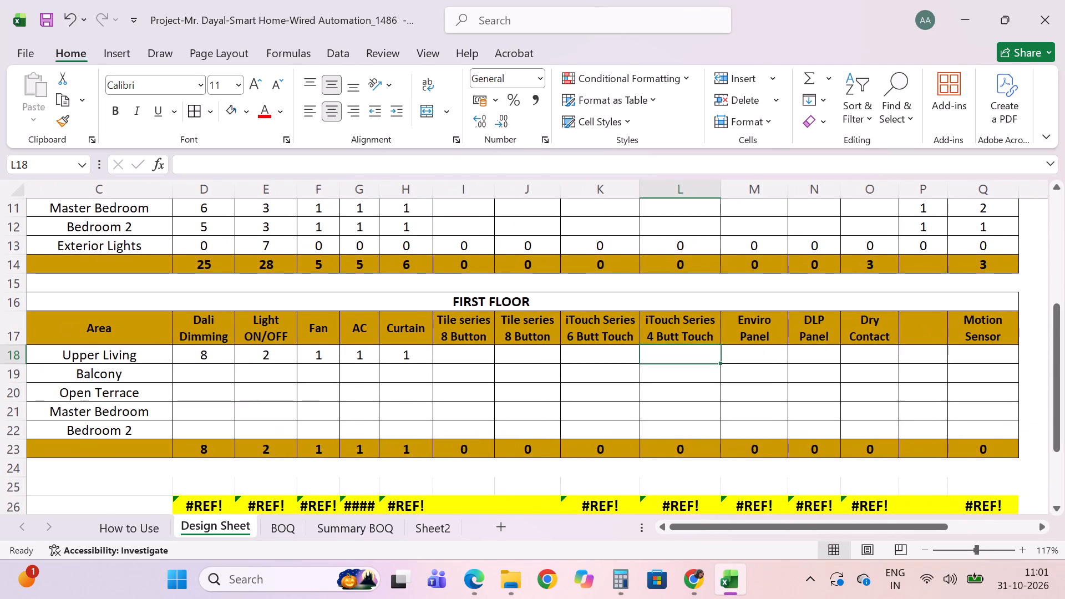
scroll(506, 330, left, 1)
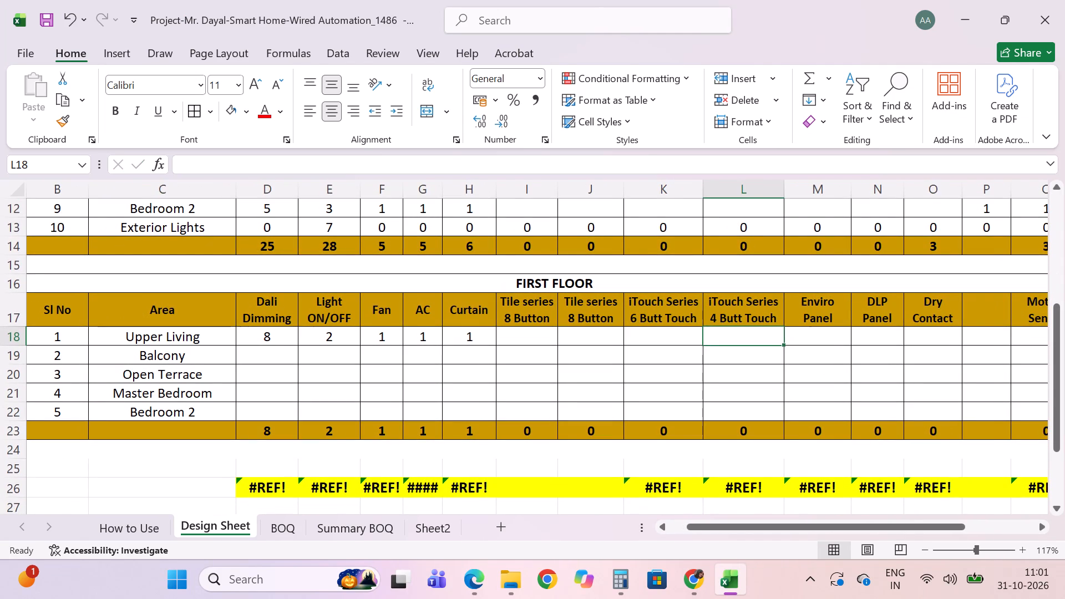
click(992, 312)
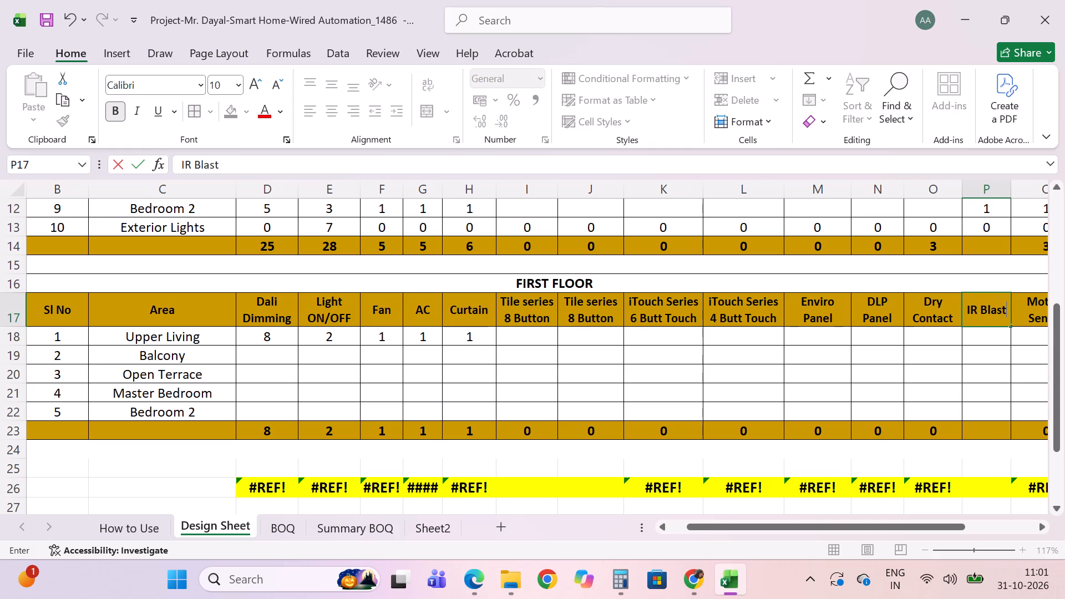
key(Down)
key(1)
key(Return)
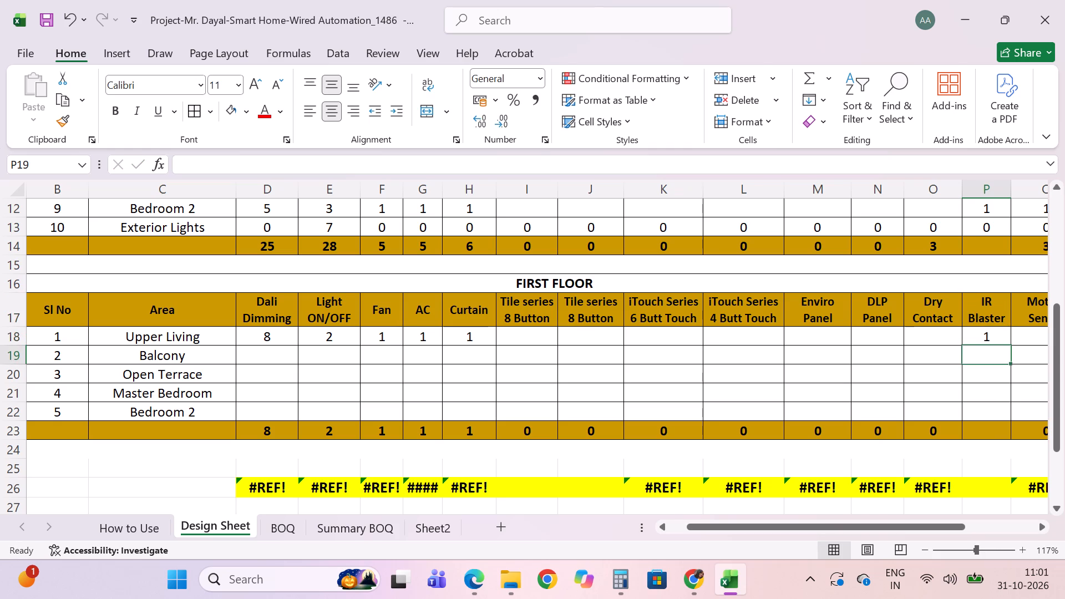
Enter the first-floor Balcony quantities: Dali Dimming 0, Light ON/OFF 1, Fan 0, AC 0 and Curtain 0.
click(281, 354)
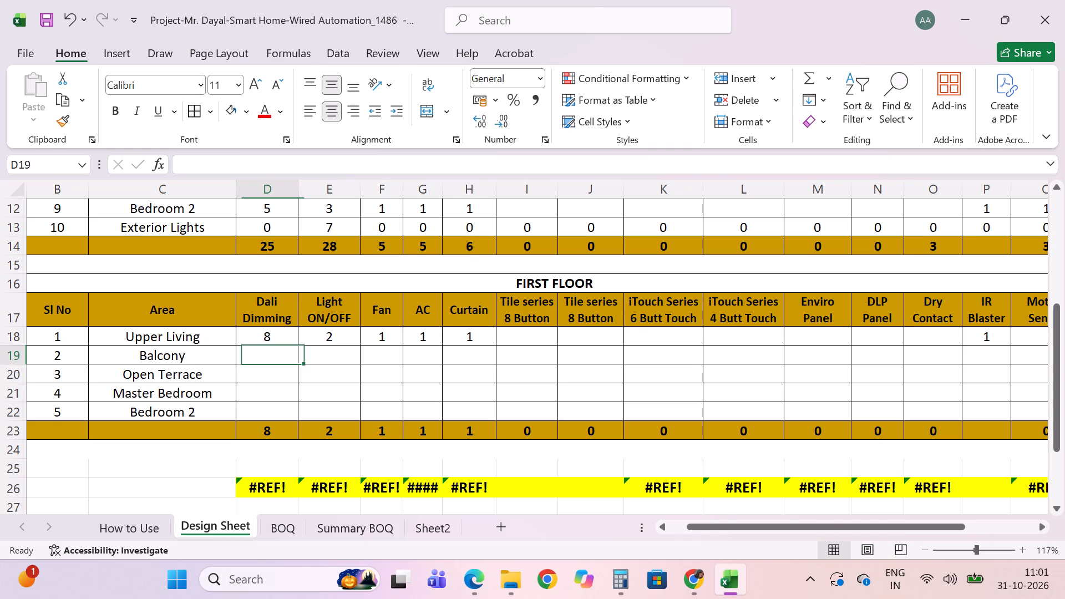
key(0)
key(Right)
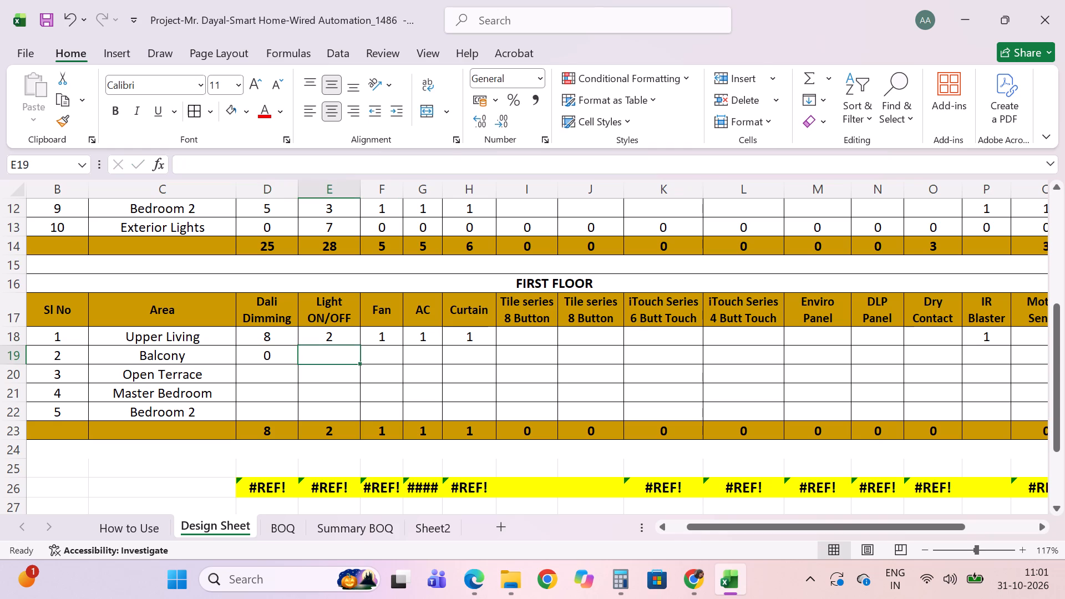
key(1)
key(Right)
key(0)
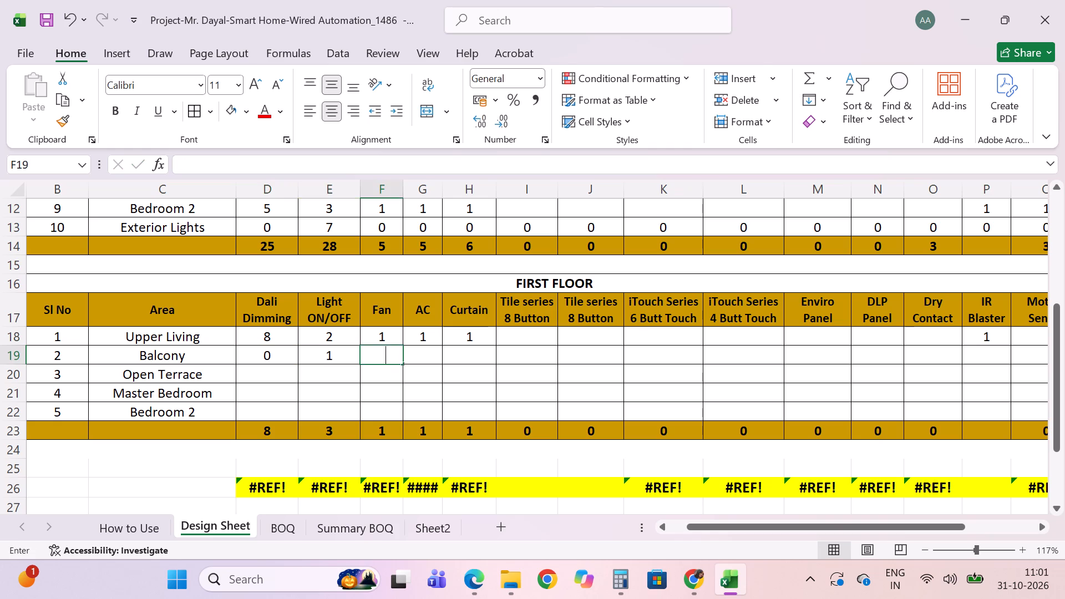
key(Right)
key(0)
key(Right)
key(Right)
key(0)
key(Right)
key(Left)
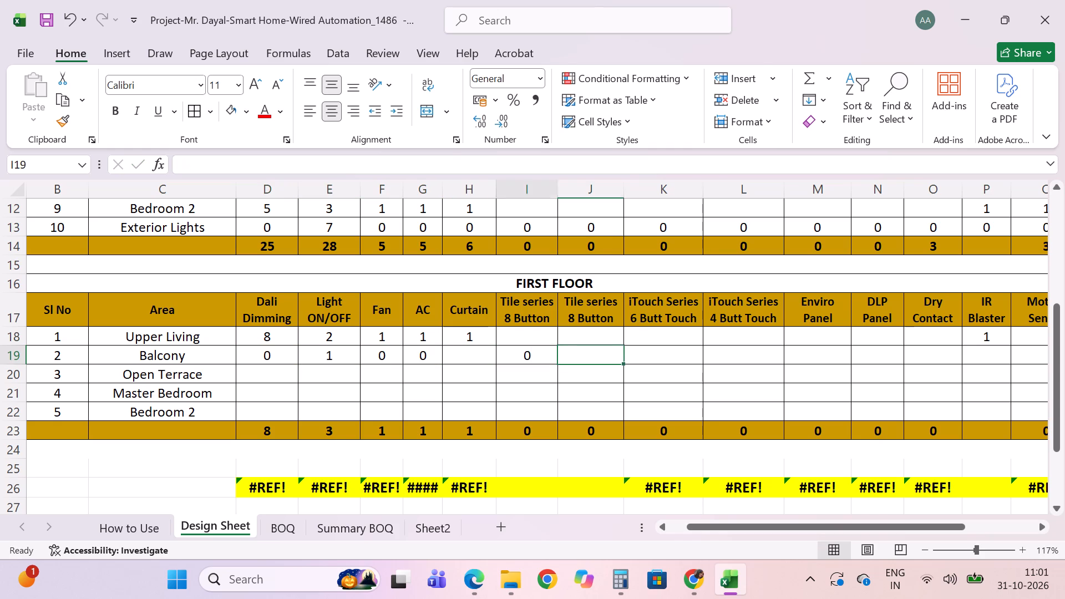
key(Left)
key(0)
Enter 0 in the Balcony row for both Tile series columns, both iTouch Series columns and Enviro Panel.
key(Right)
key(0)
key(Right)
key(0)
key(Right)
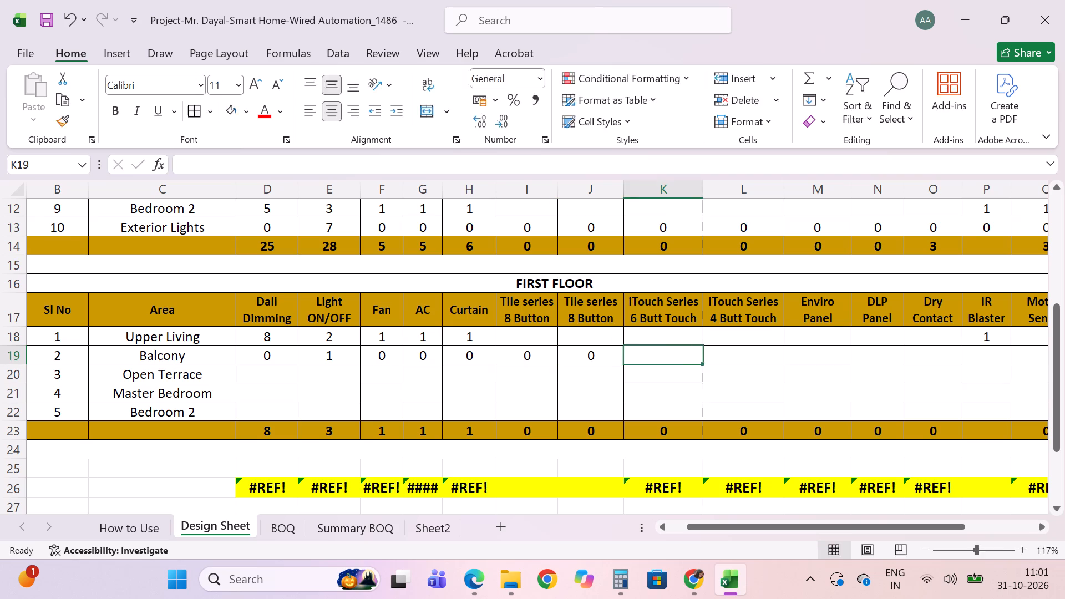
key(0)
key(Right)
key(0)
key(Right)
key(0)
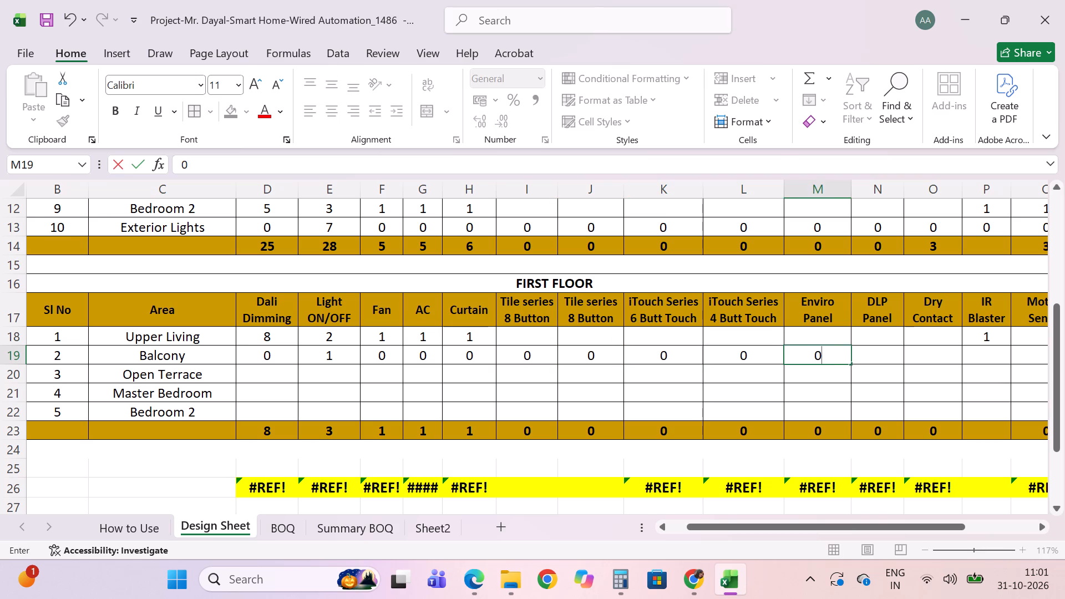
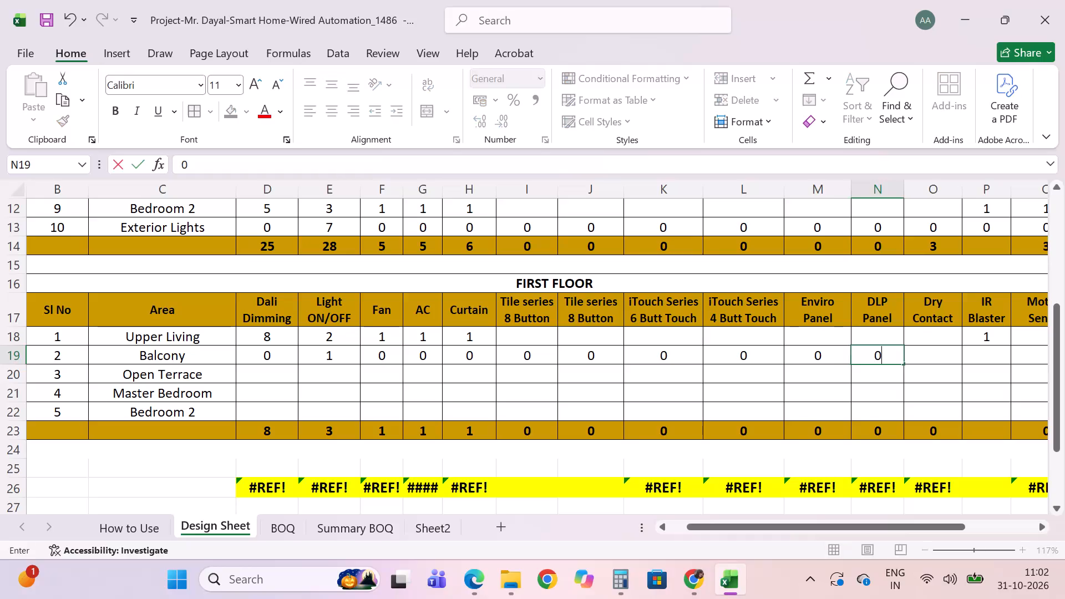
Complete the first-floor Balcony row with 0 for Dry Contact, IR Blaster and Motion Sensor.
key(Right)
key(0)
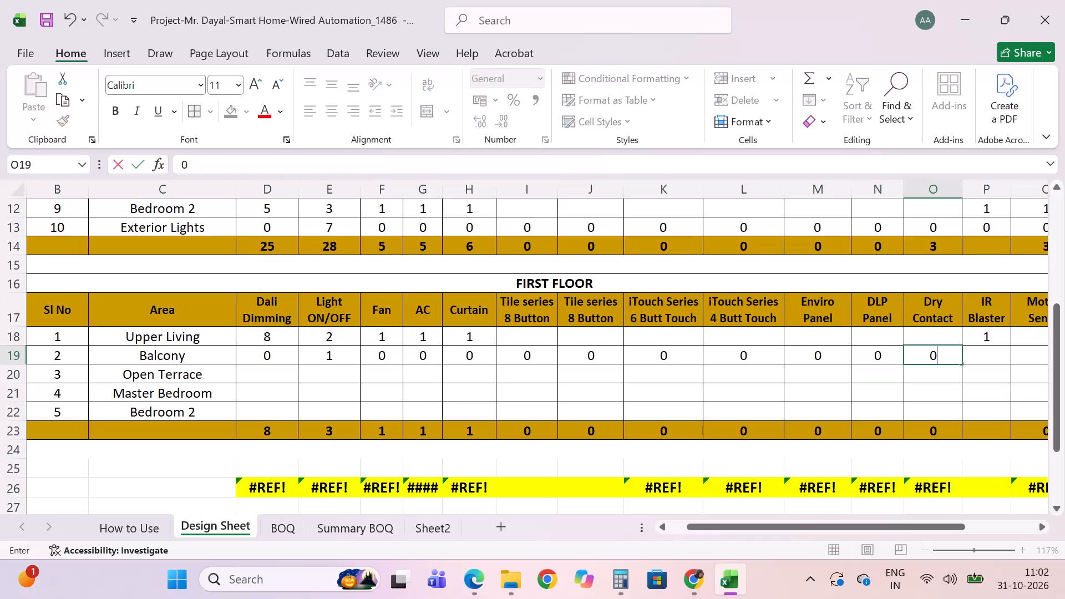
key(Right)
key(0)
key(Right)
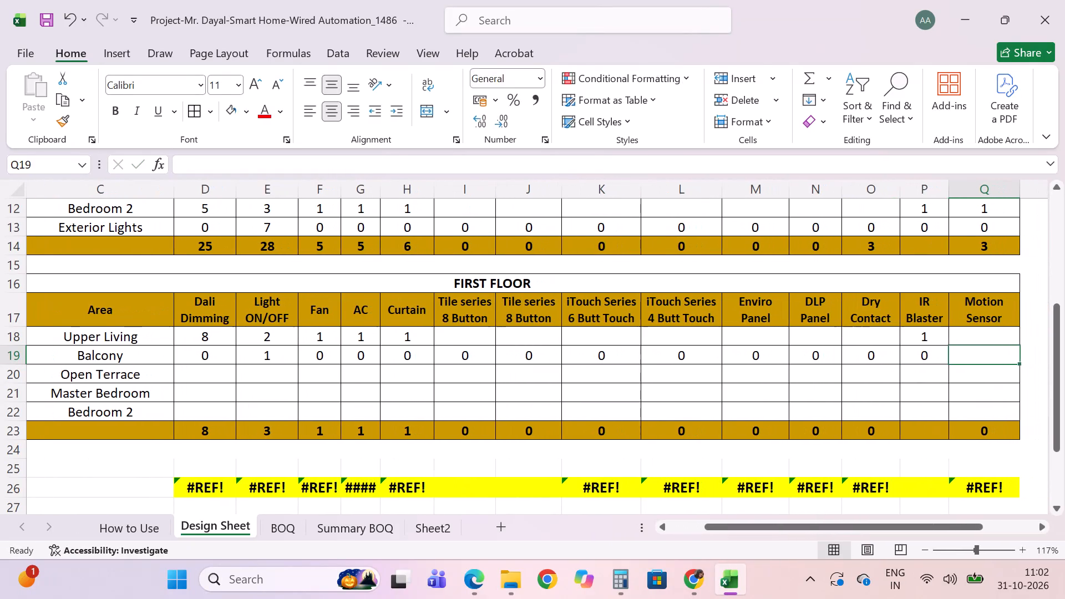
key(0)
key(Right)
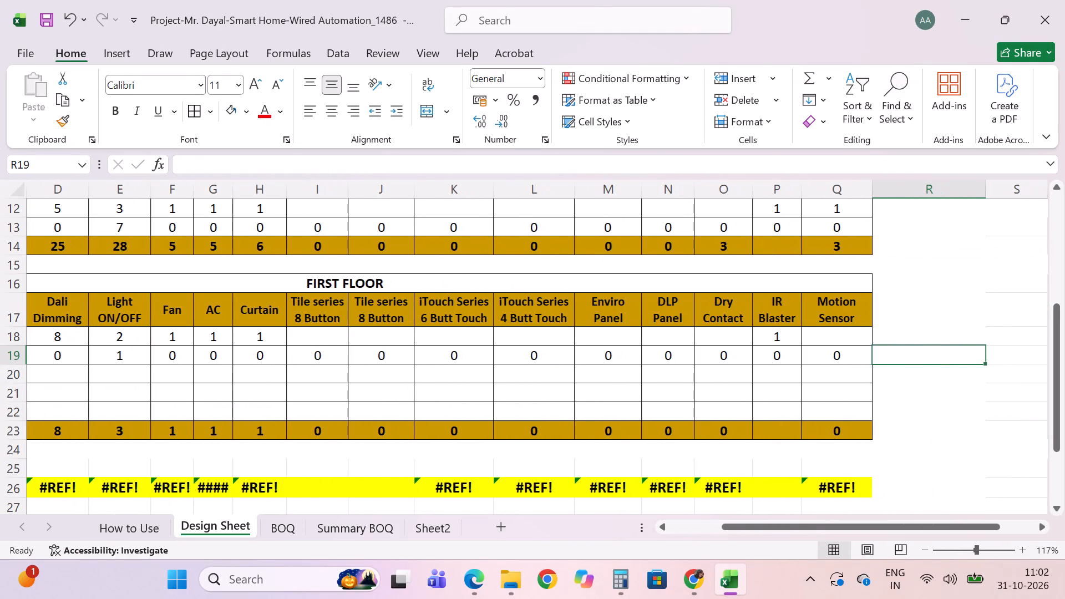
Enter the first-floor Open Terrace quantities: Dali Dimming 0, Light ON/OFF 1, Fan 0, AC 0 and Curtain 0.
scroll(145, 378, right, 2)
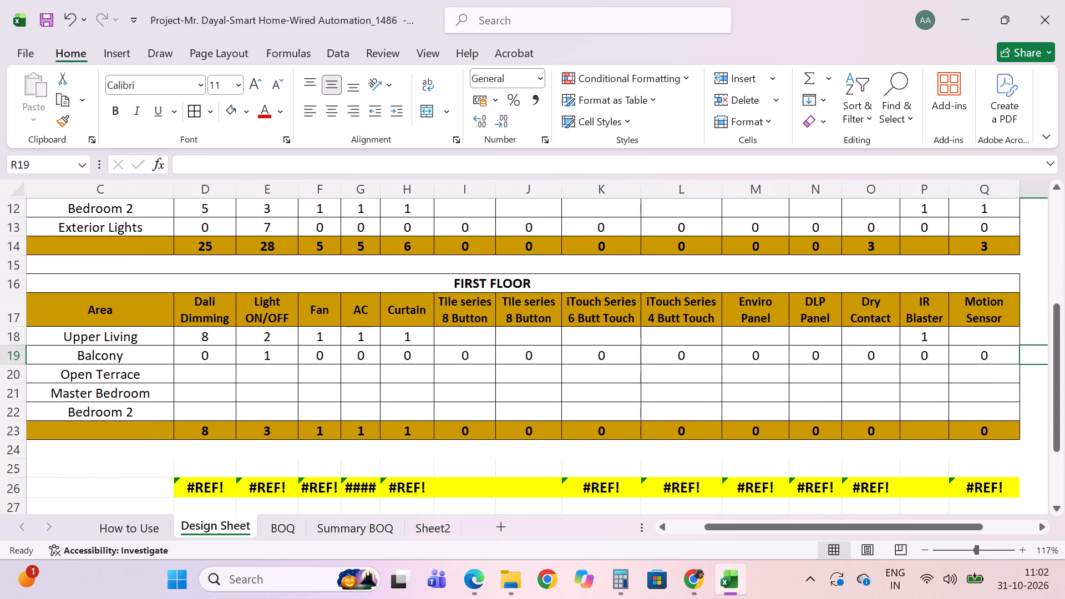
click(220, 372)
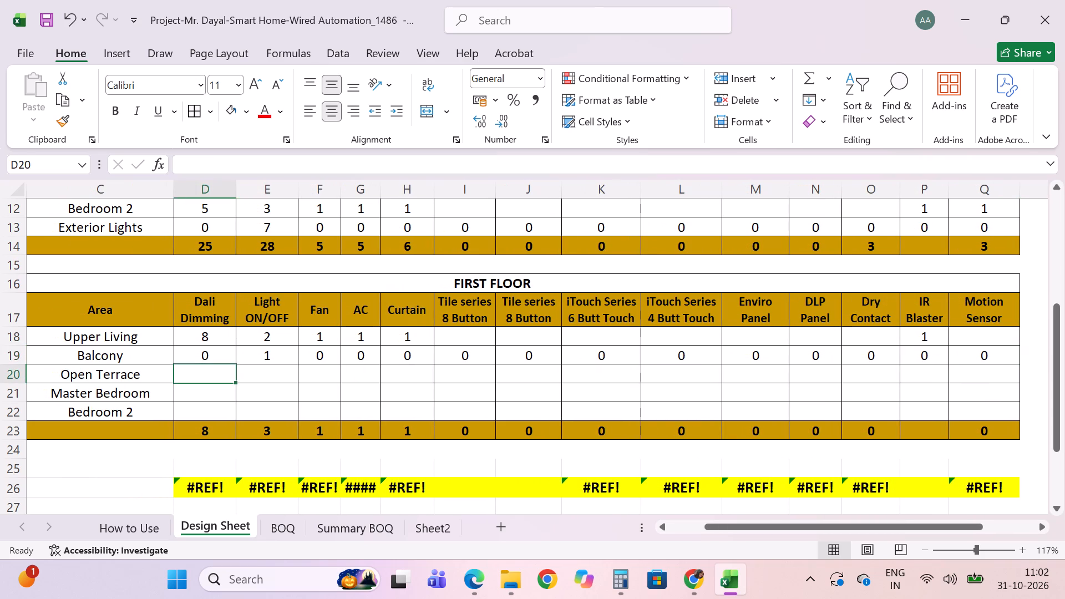
key(0)
key(Right)
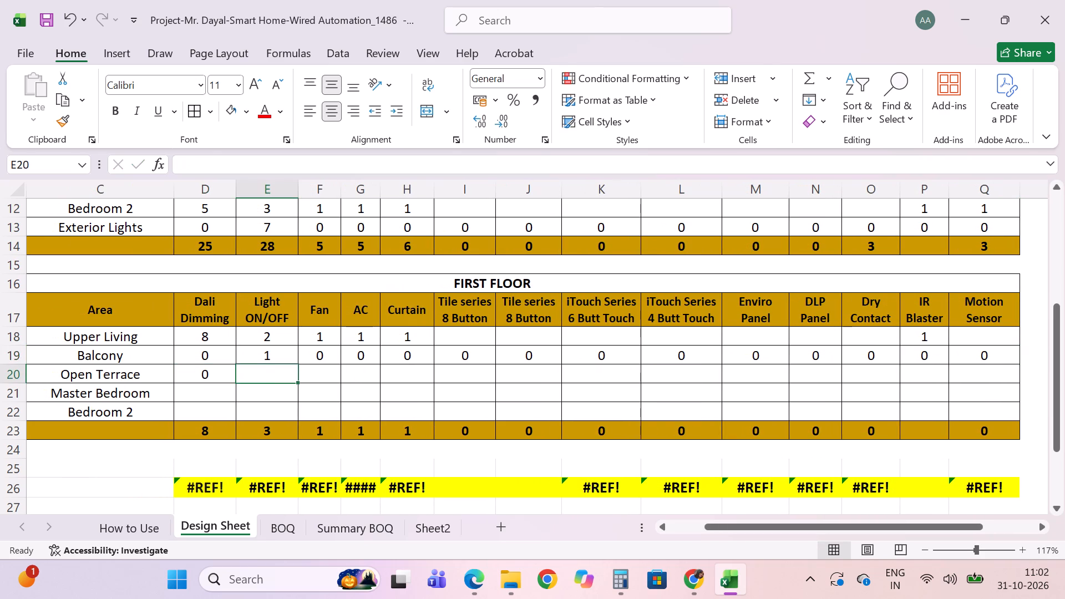
key(1)
key(Right)
key(1)
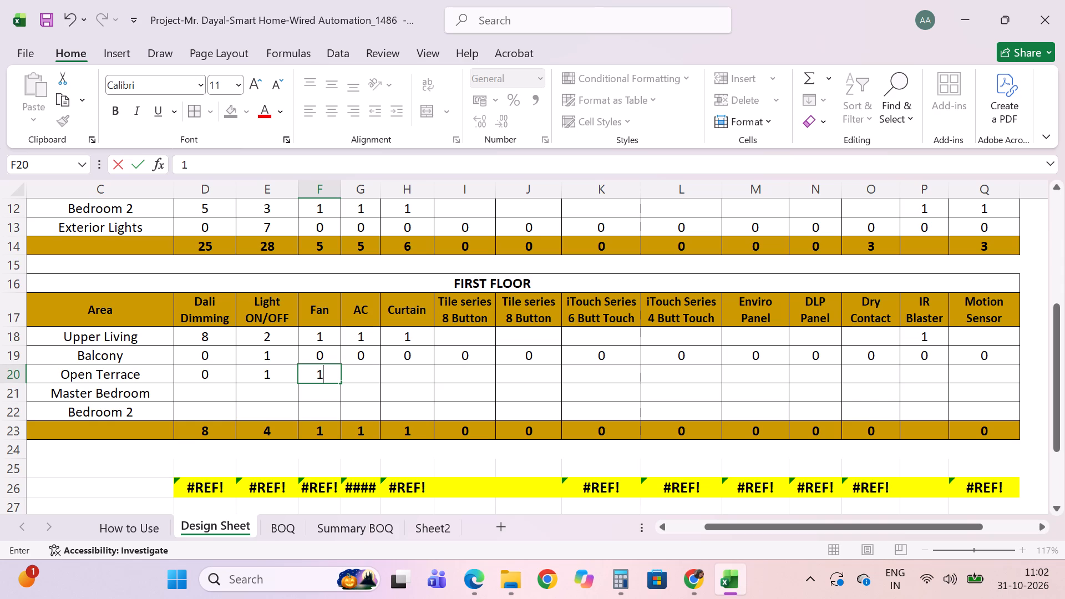
key(BackSpace)
key(0)
key(Right)
key(0)
key(Right)
key(0)
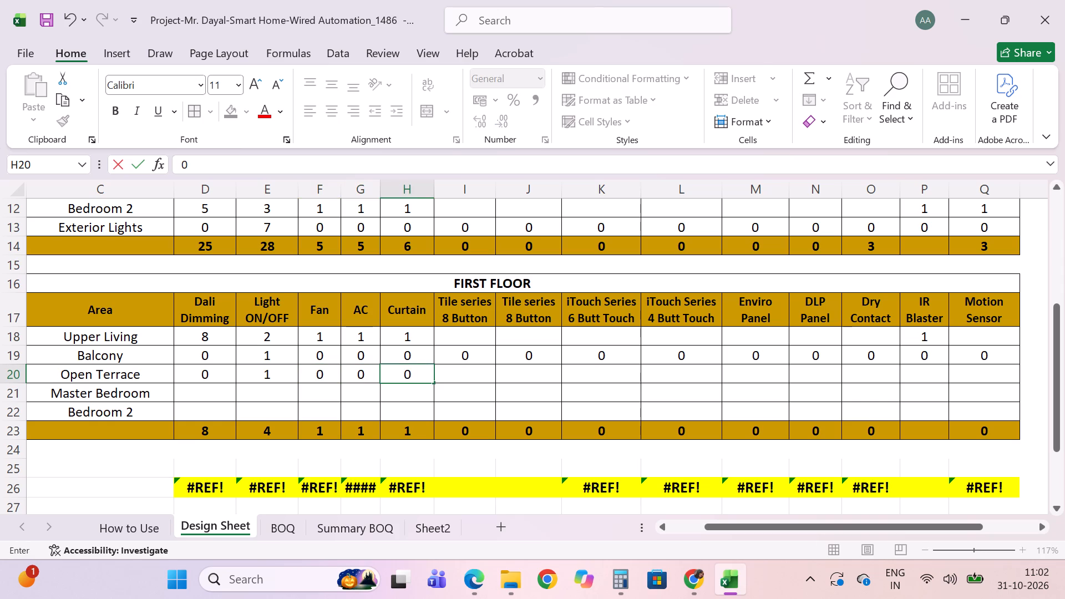
key(Right)
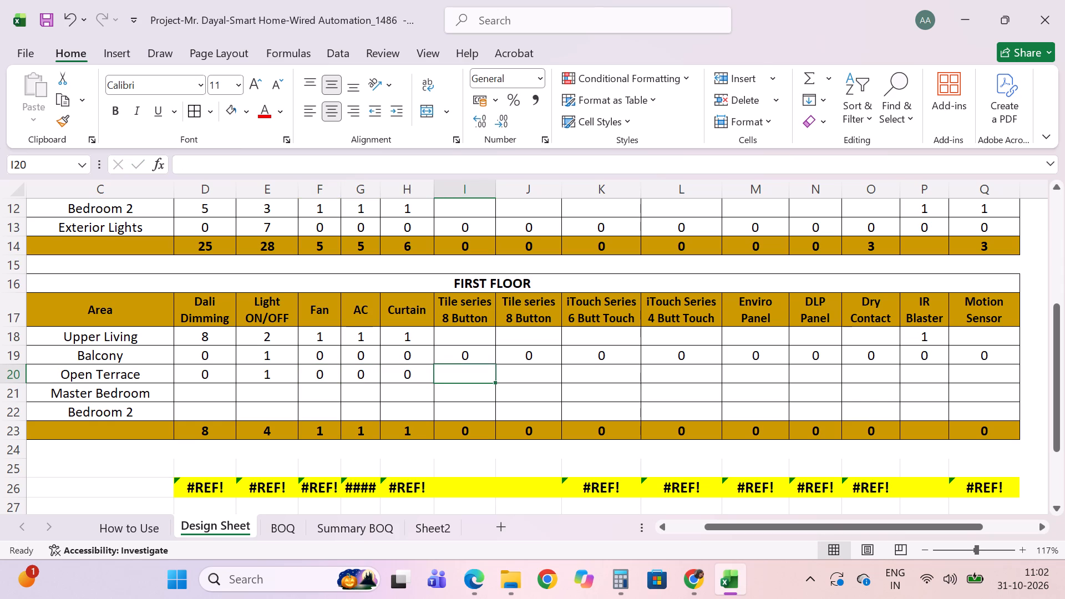
Copy the Balcony row's zeros from the first Tile series column through Motion Sensor into the Open Terrace row.
drag(476, 358, 990, 363)
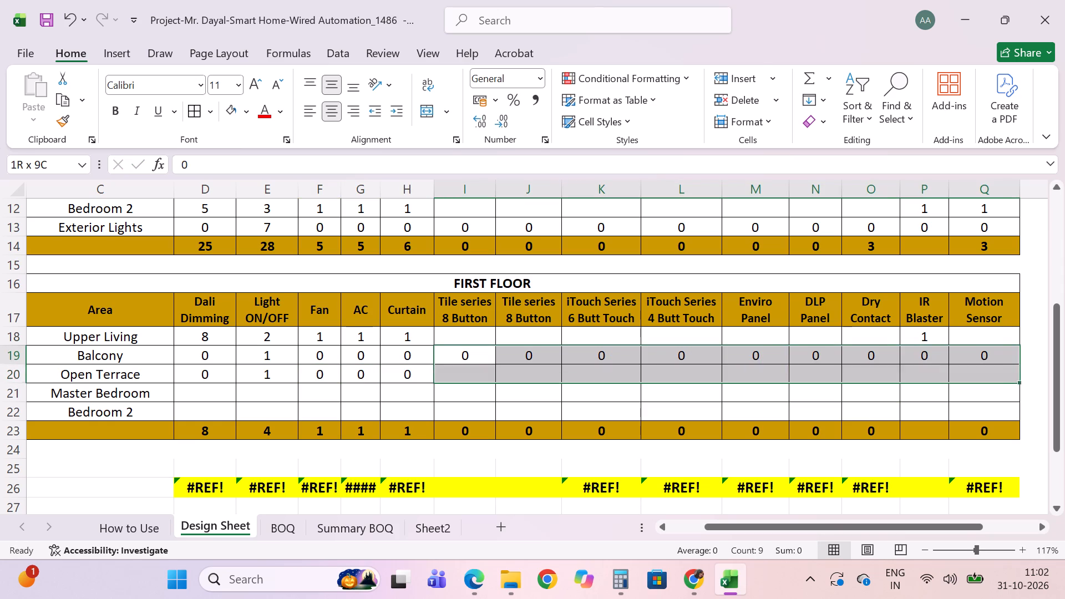
drag(990, 363, 993, 354)
key(ctrl+c)
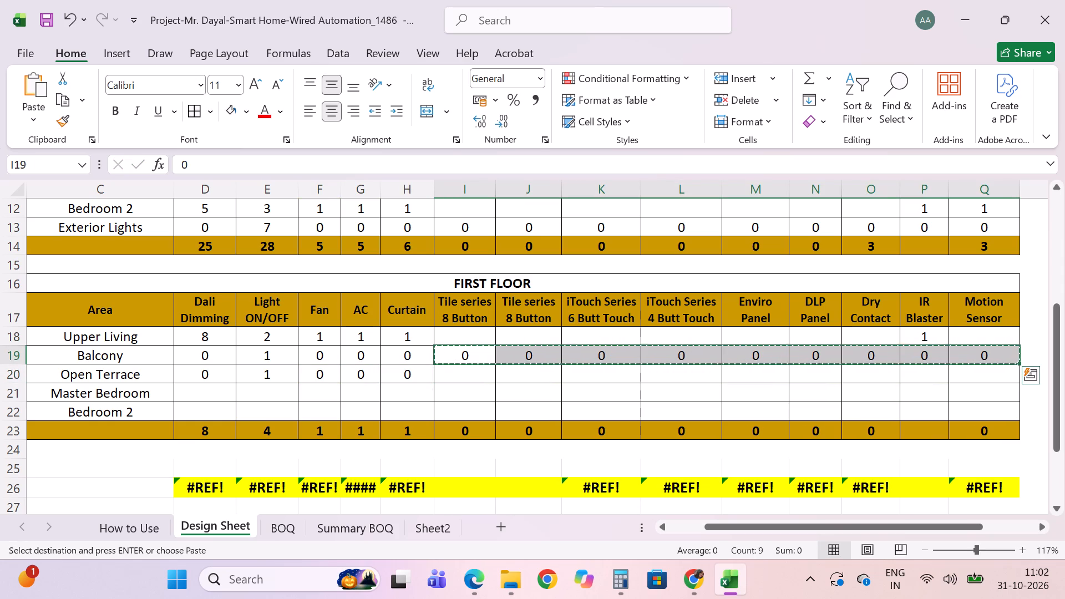
click(469, 376)
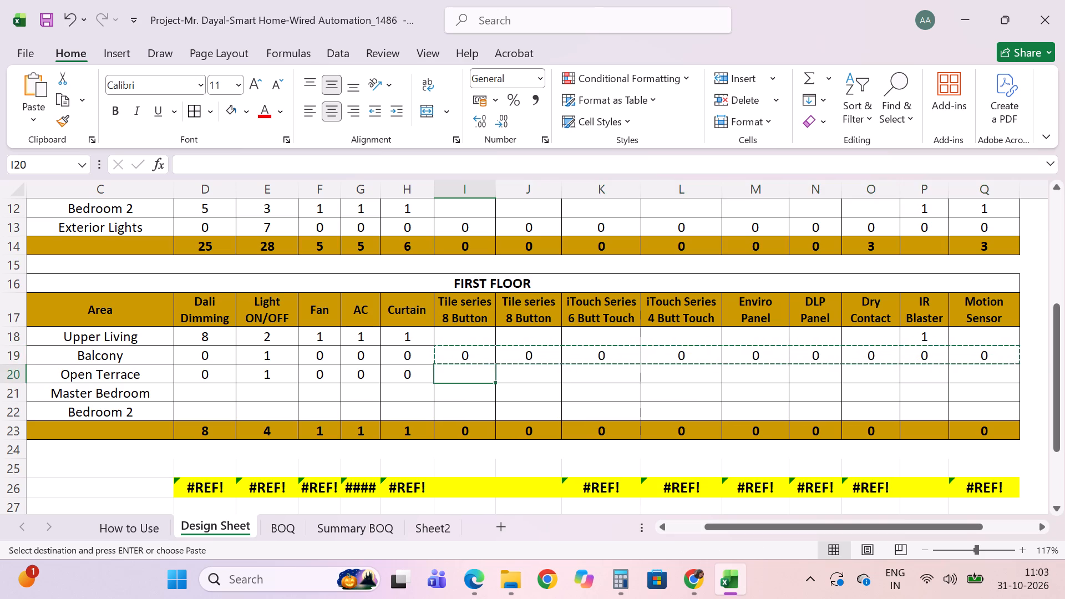
key(ctrl+v)
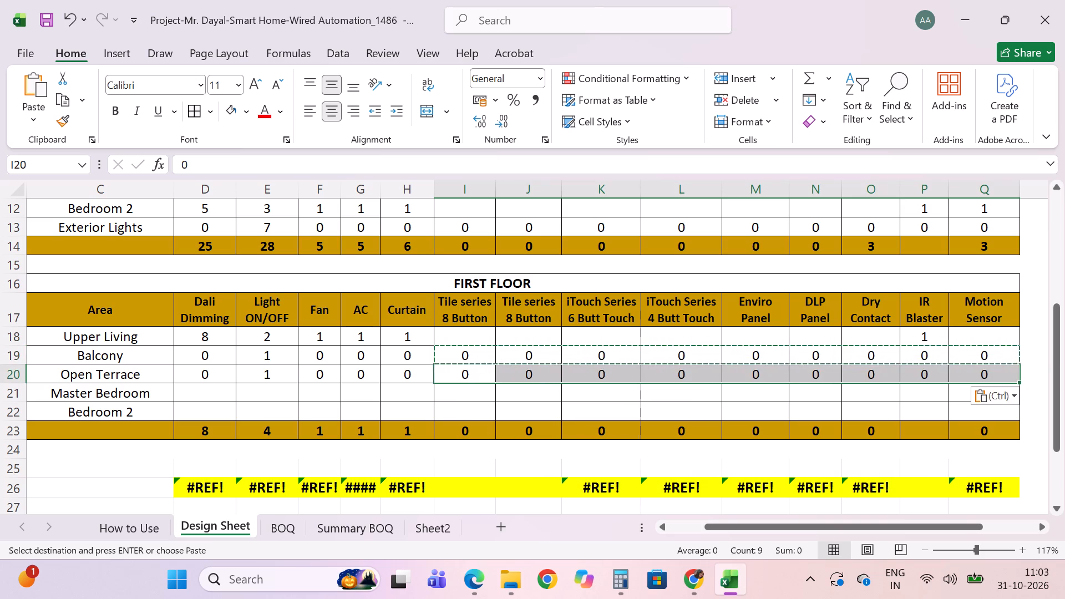
Copy the ground-floor Master Bedroom and Bedroom 2 quantities into the matching first-floor rows, checking the rooms on the first-floor plan PDF in Chrome.
scroll(253, 372, up, 1)
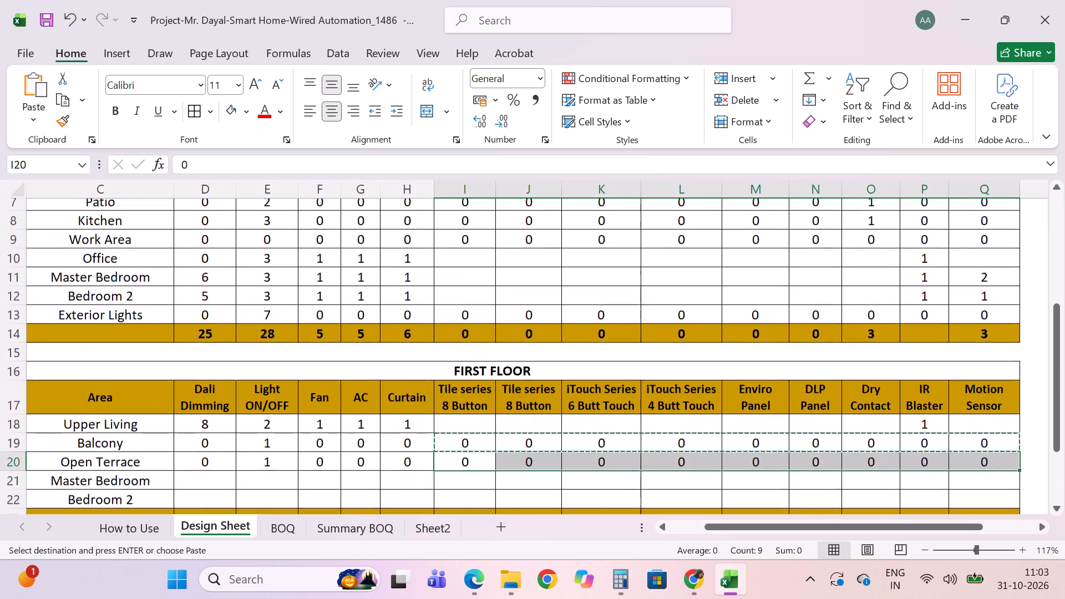
click(693, 592)
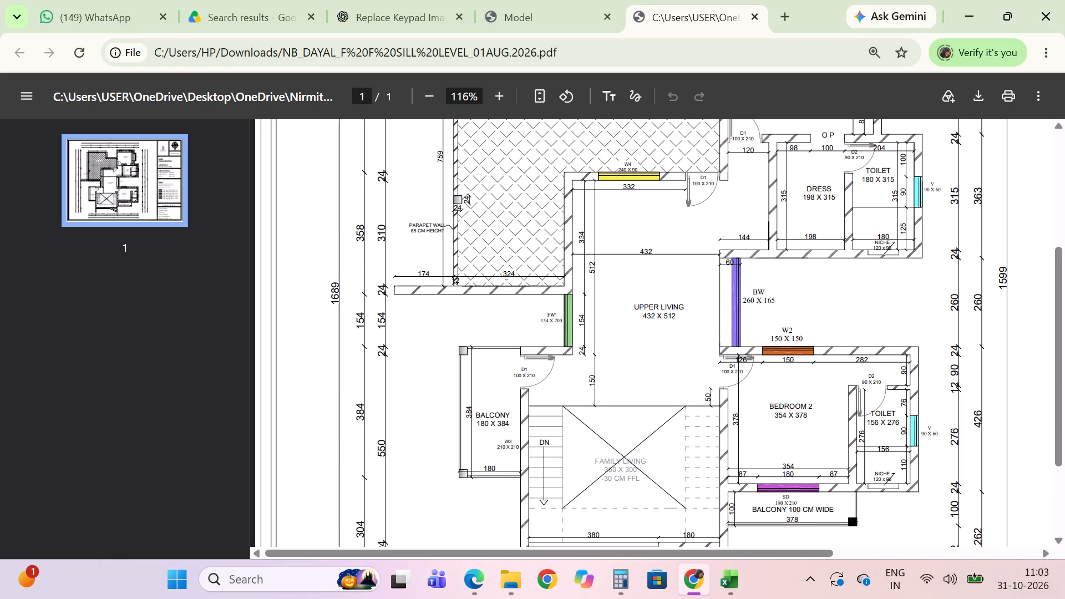
scroll(651, 323, right, 1)
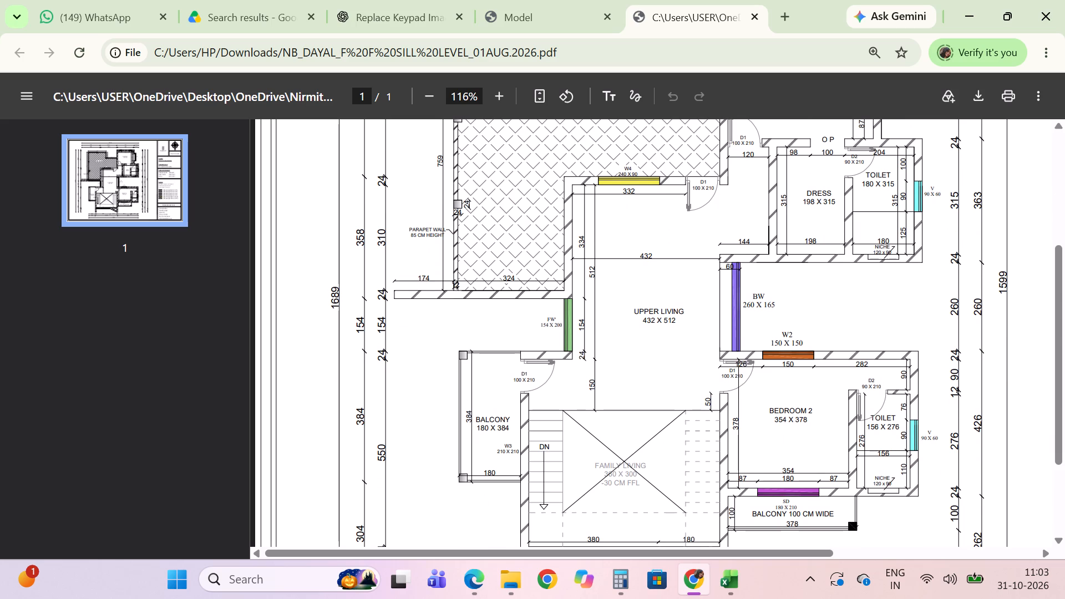
click(740, 573)
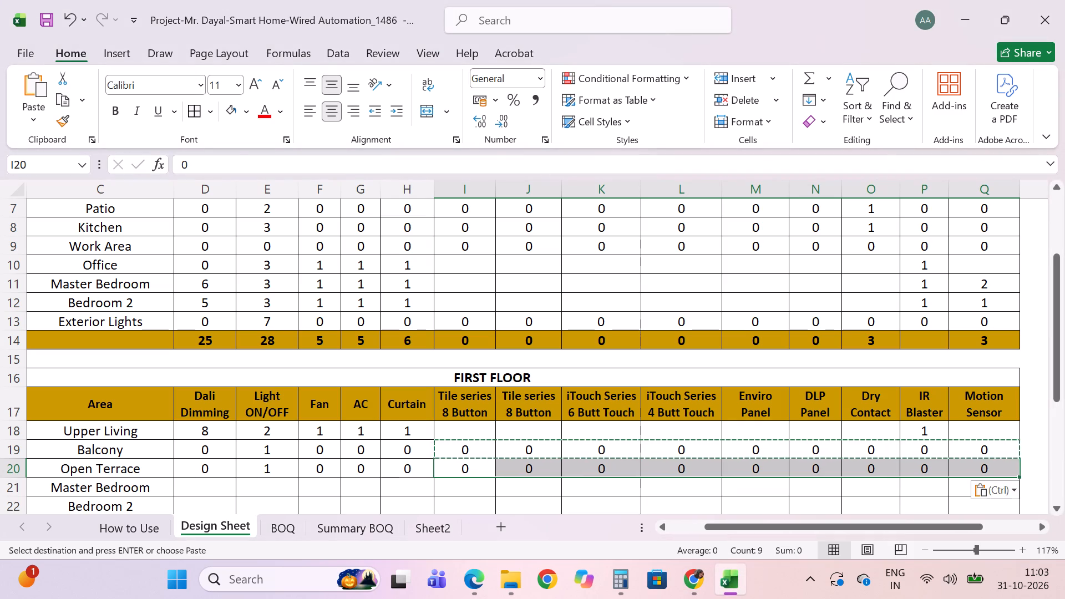
drag(203, 284, 956, 309)
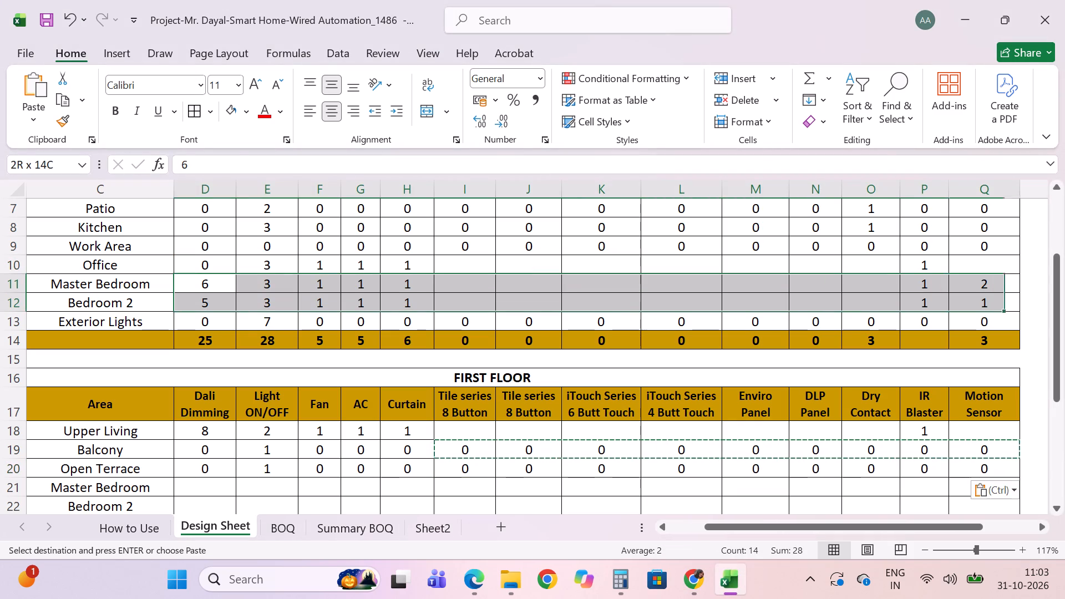
drag(956, 309, 982, 308)
key(ctrl+c)
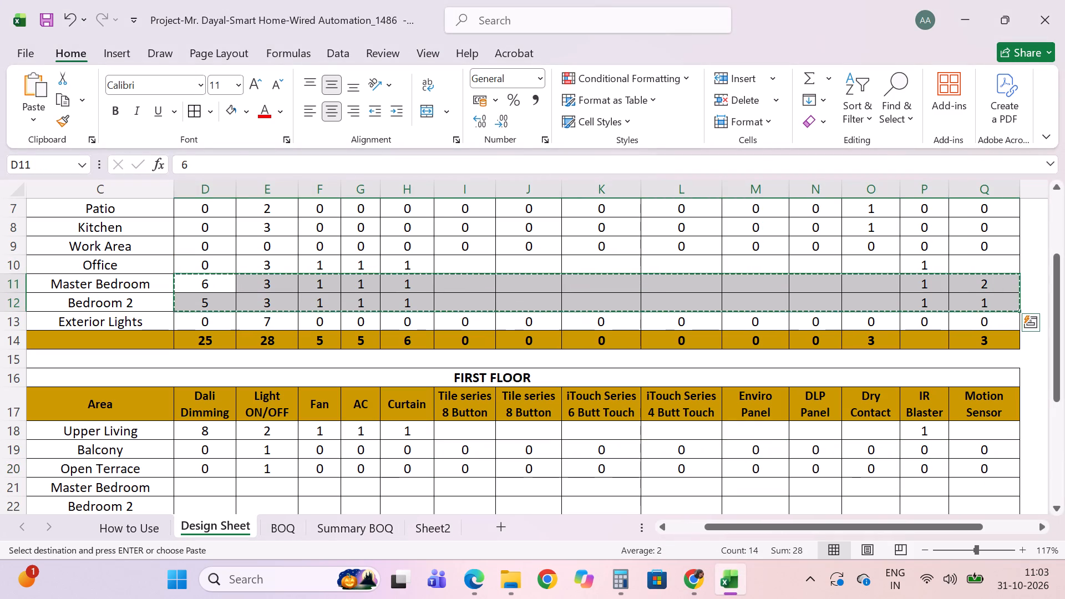
click(196, 490)
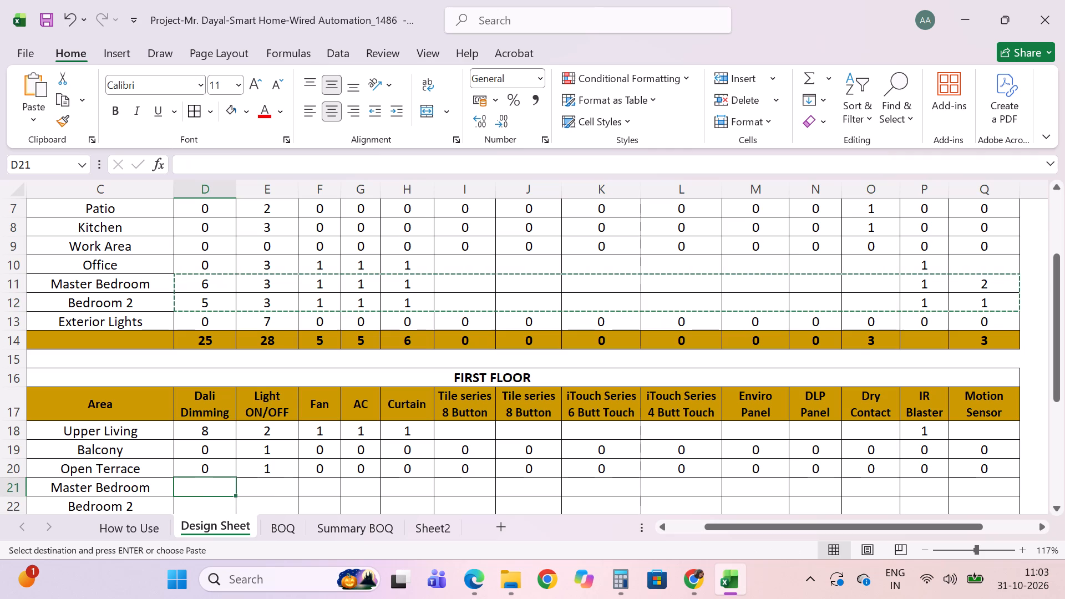
key(ctrl+v)
scroll(340, 374, down, 1)
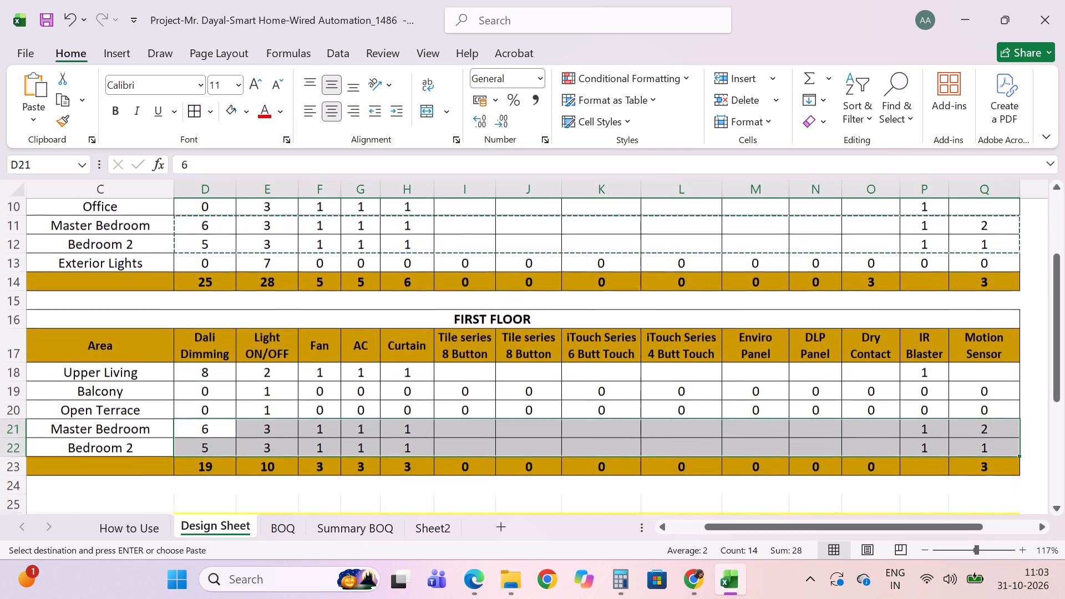
click(706, 588)
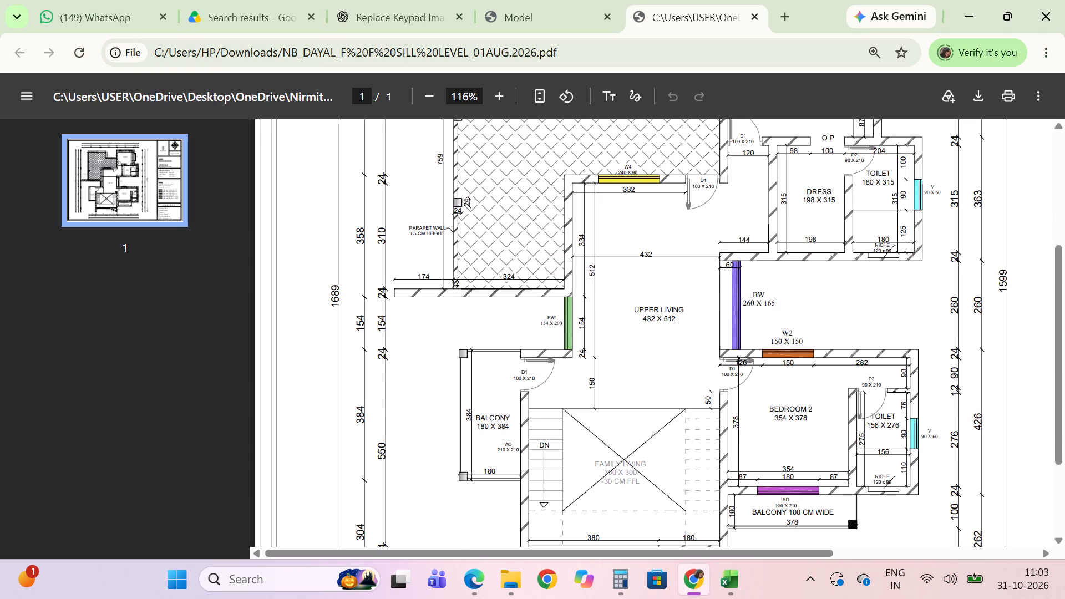
scroll(744, 368, up, 2)
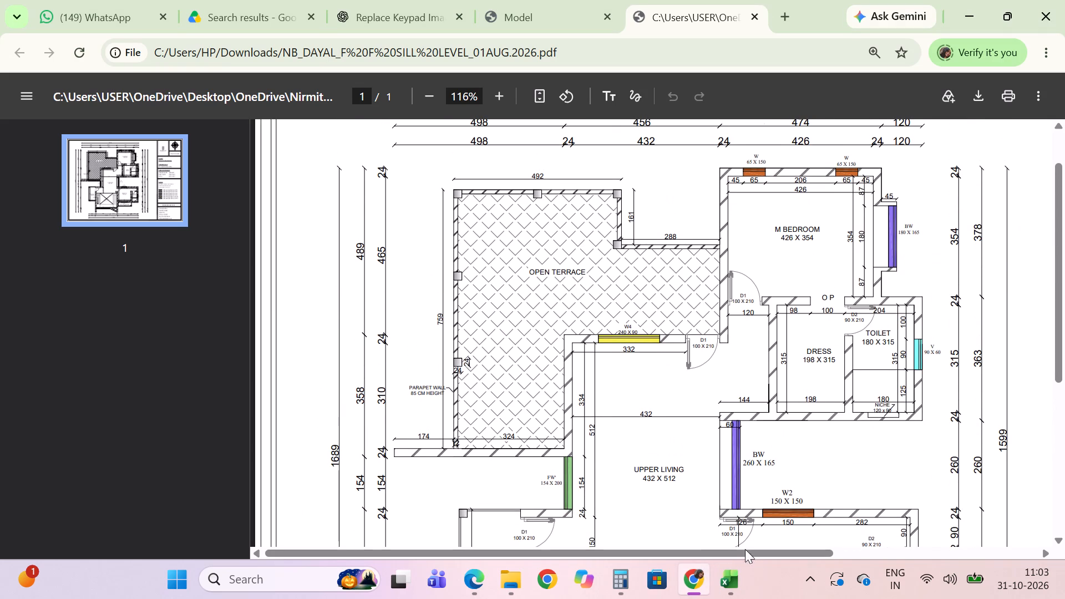
click(744, 587)
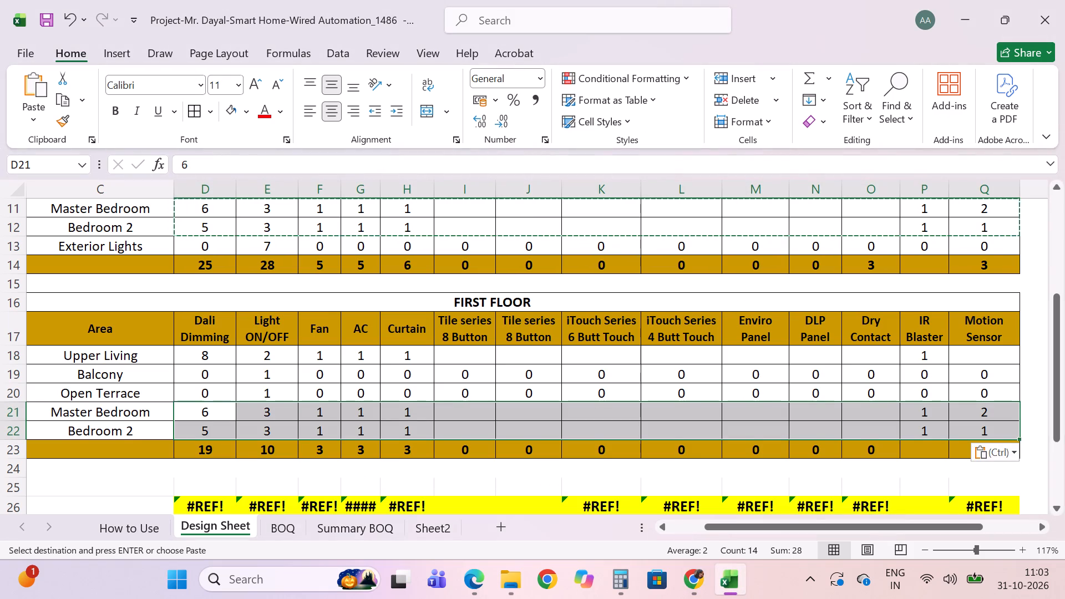
Replace the broken Dali Dimming grand total in D26 with a formula adding both floors' totals, =D23+D14.
scroll(437, 433, down, 1)
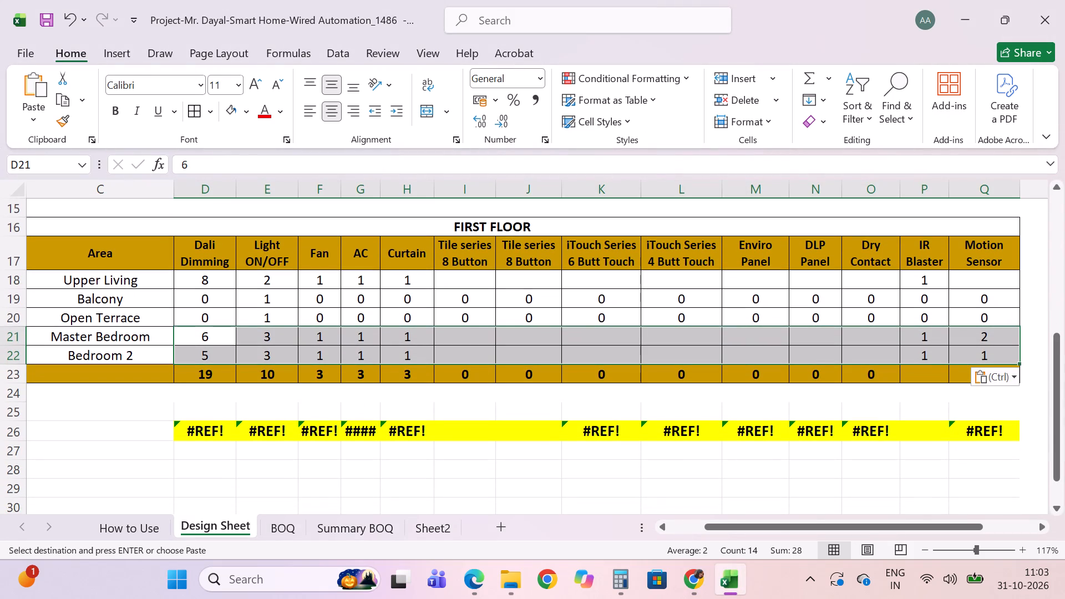
click(221, 428)
key(equal)
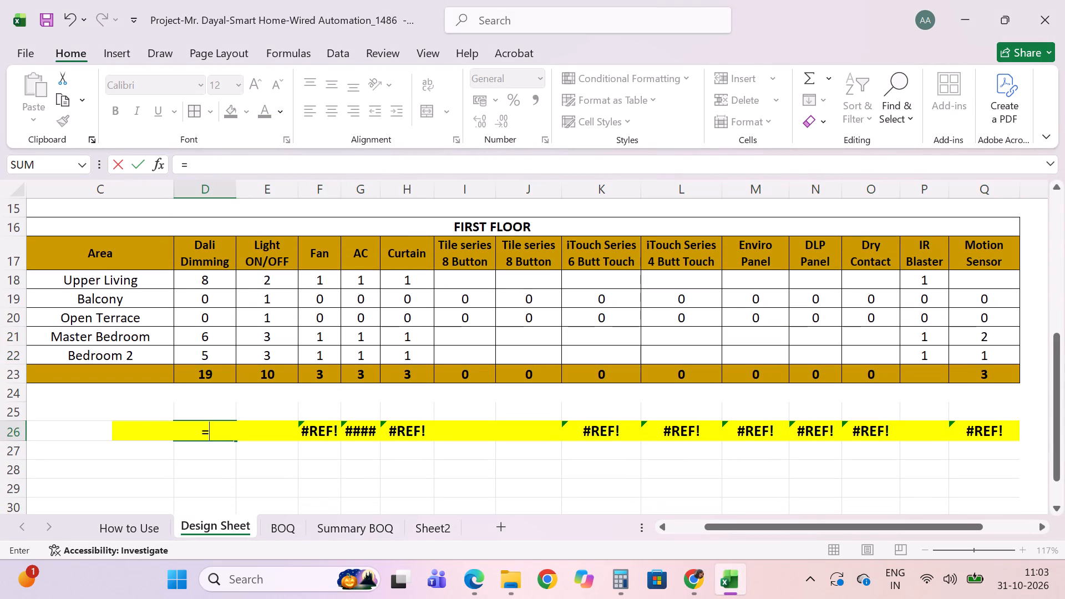
click(222, 381)
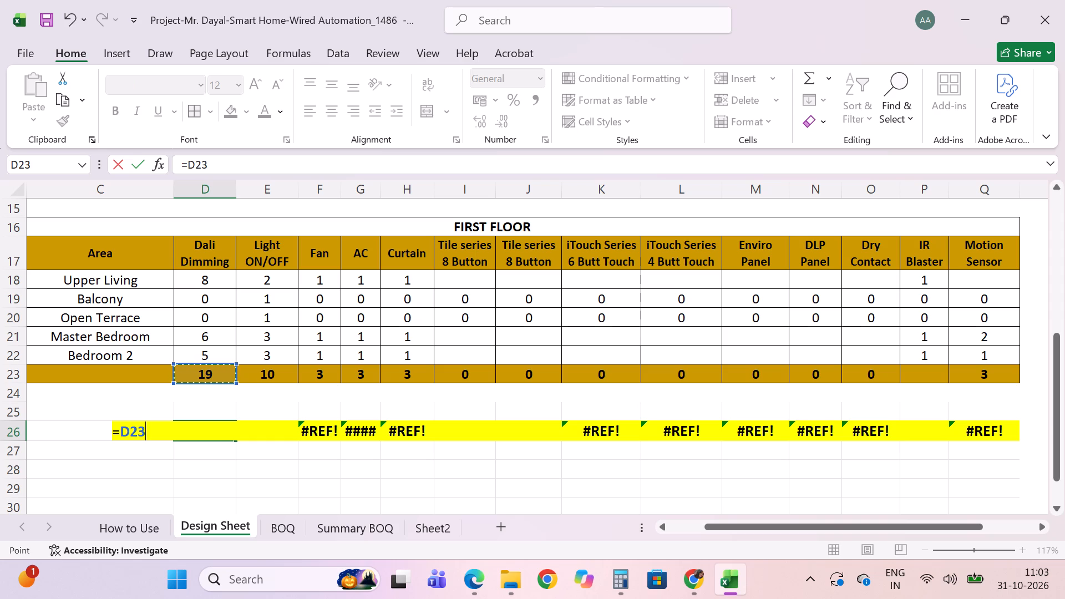
key(shift+plus)
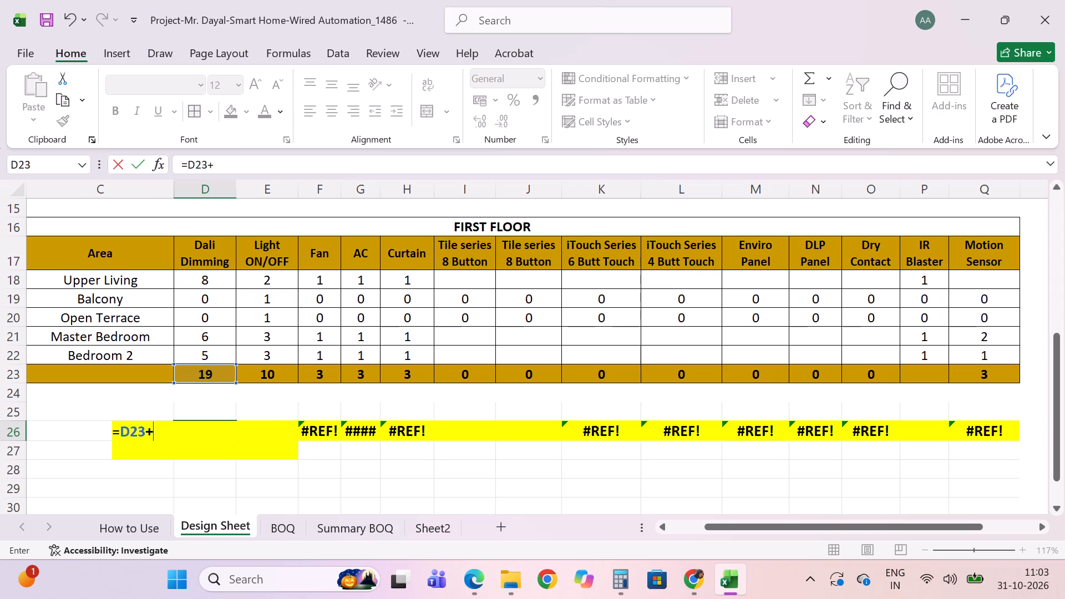
scroll(189, 226, up, 1)
click(221, 246)
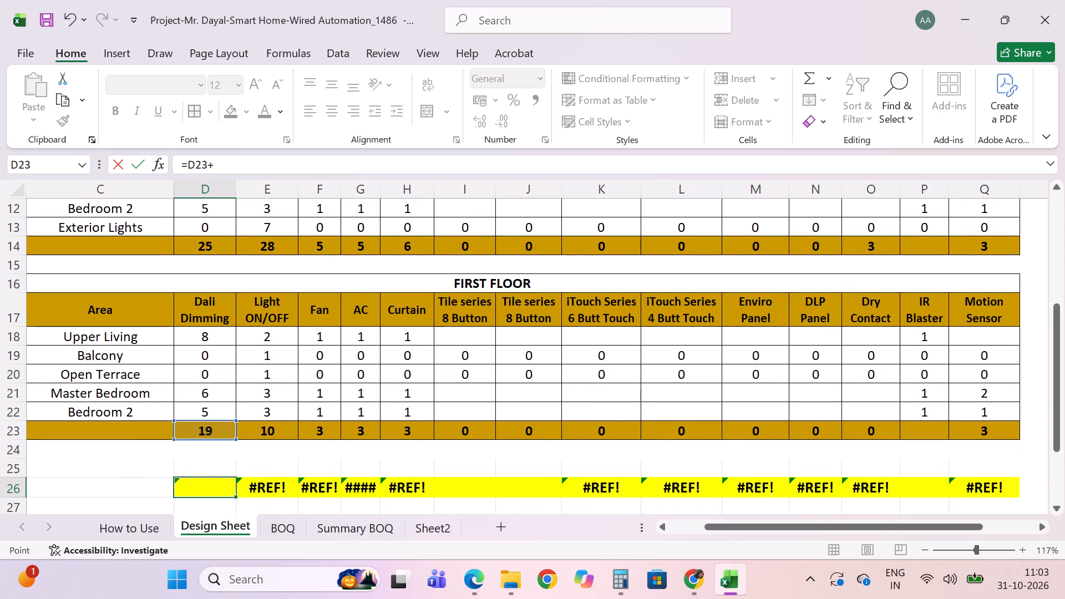
key(Return)
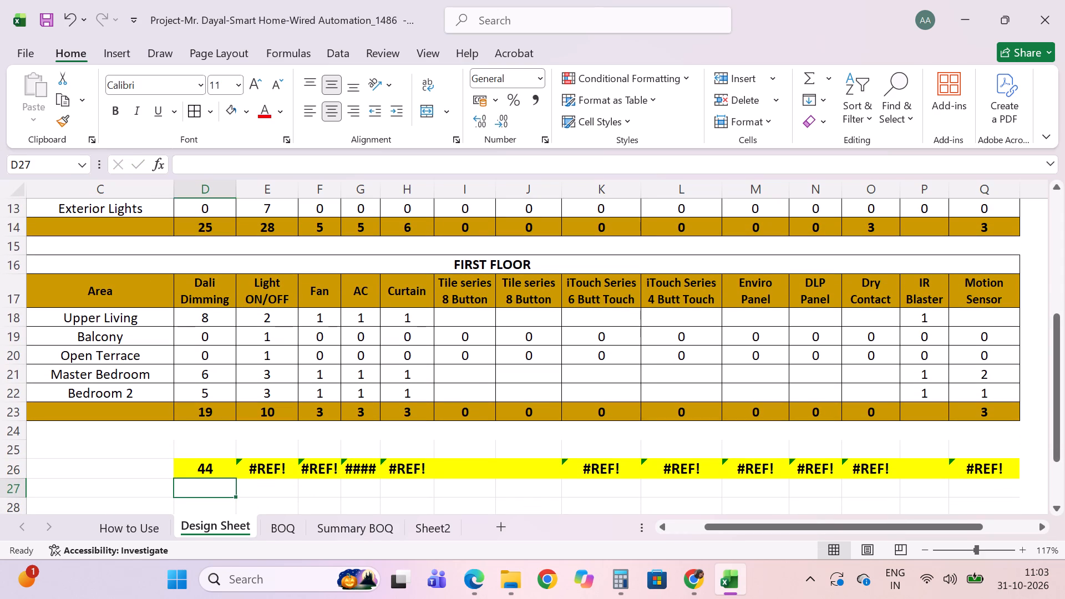
Fill the D26 grand-total formula across the yellow row through the Motion Sensor column.
click(214, 466)
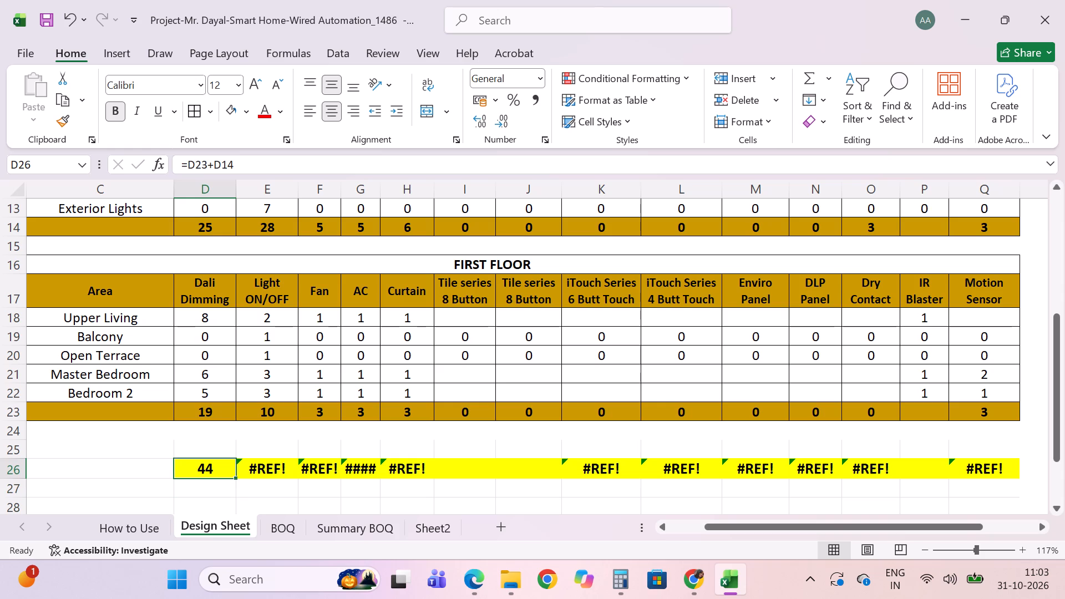
drag(236, 479, 981, 488)
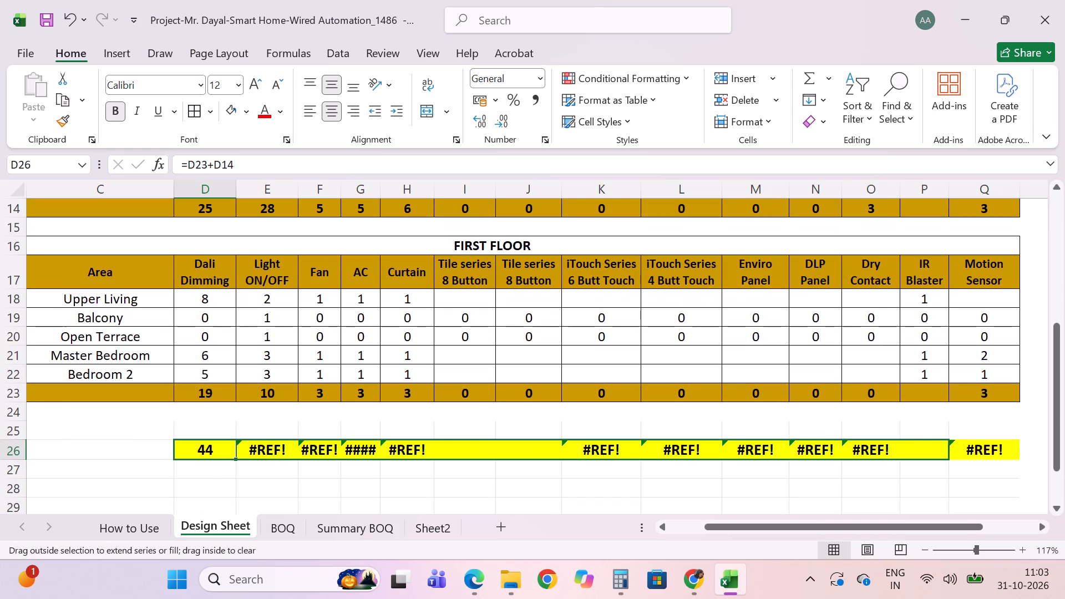
drag(981, 488, 991, 460)
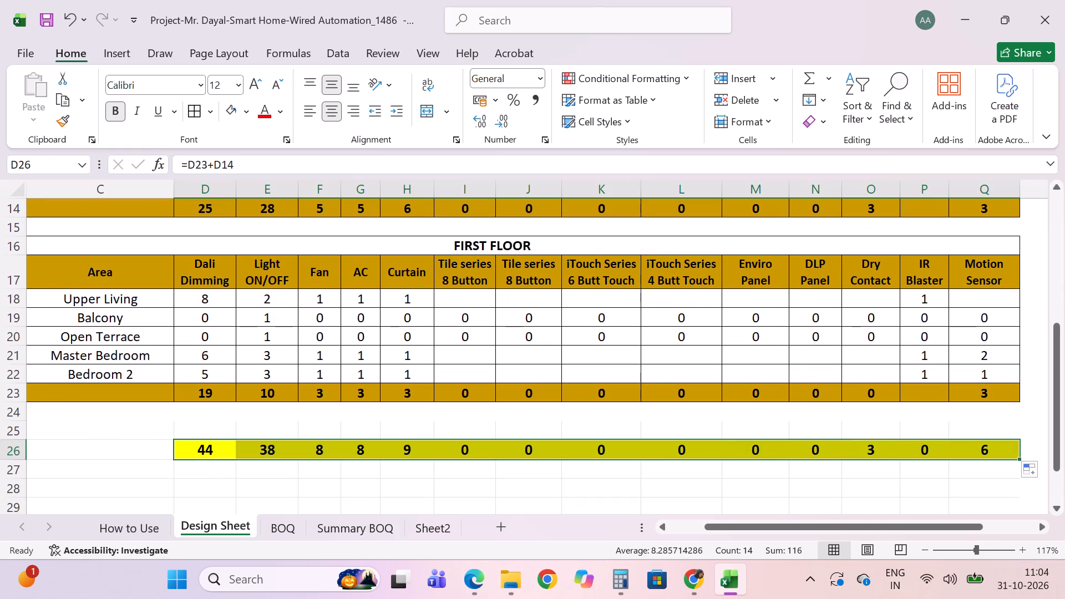
Extend the Dry Contact SUM formula into the blank IR Blaster total cell for the first floor and for the ground floor.
click(880, 396)
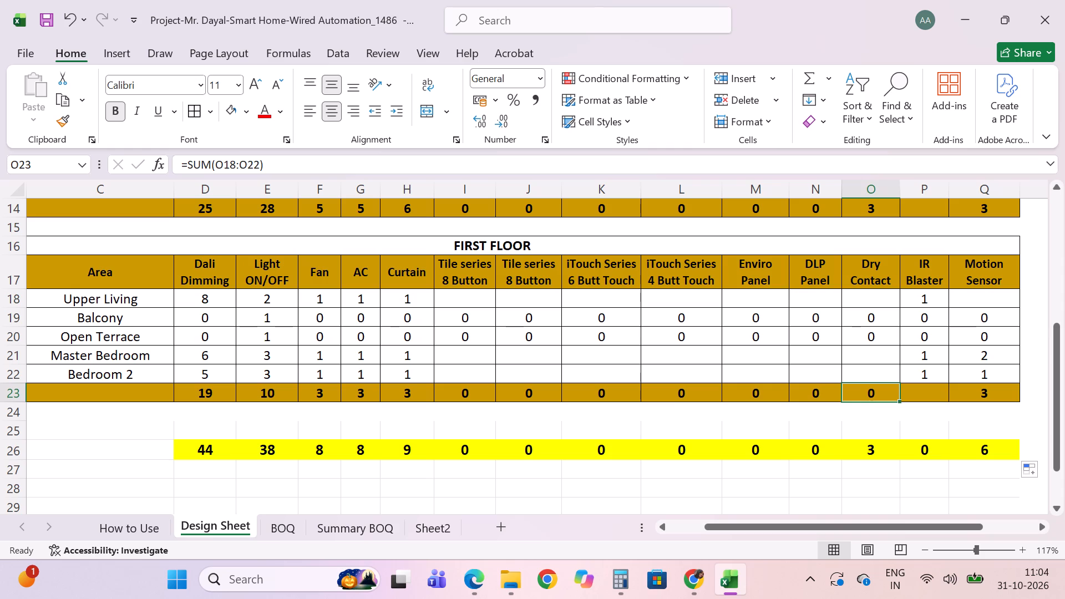
drag(897, 403, 947, 397)
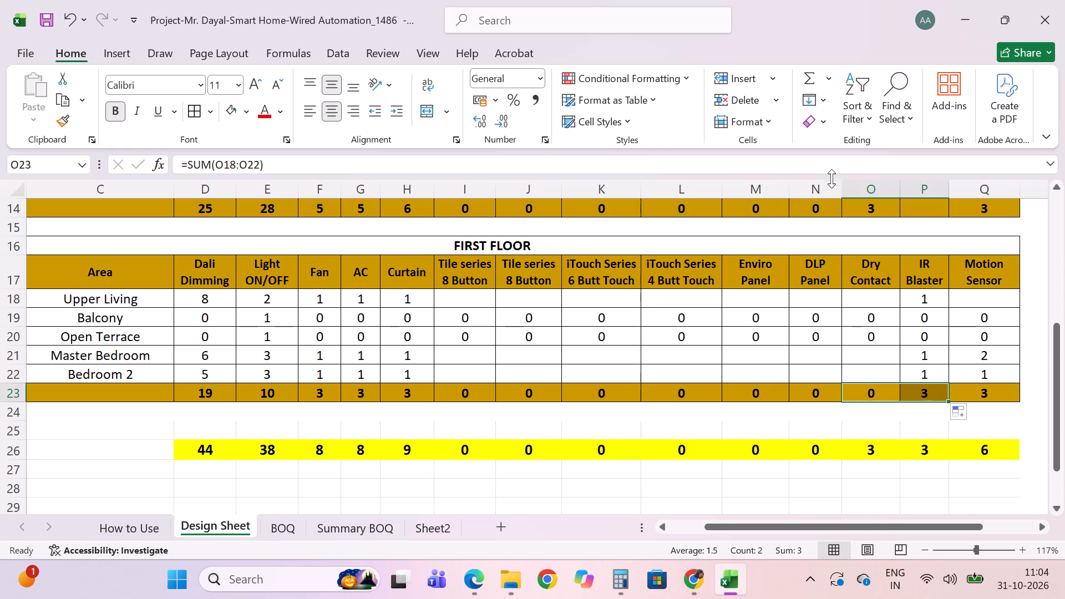
click(861, 207)
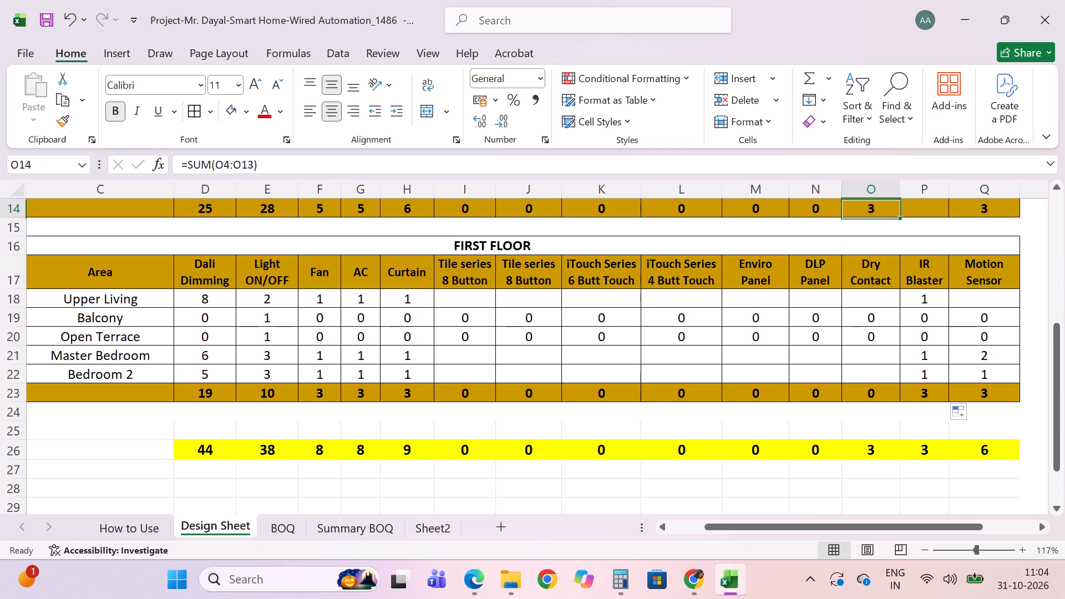
drag(901, 216, 930, 216)
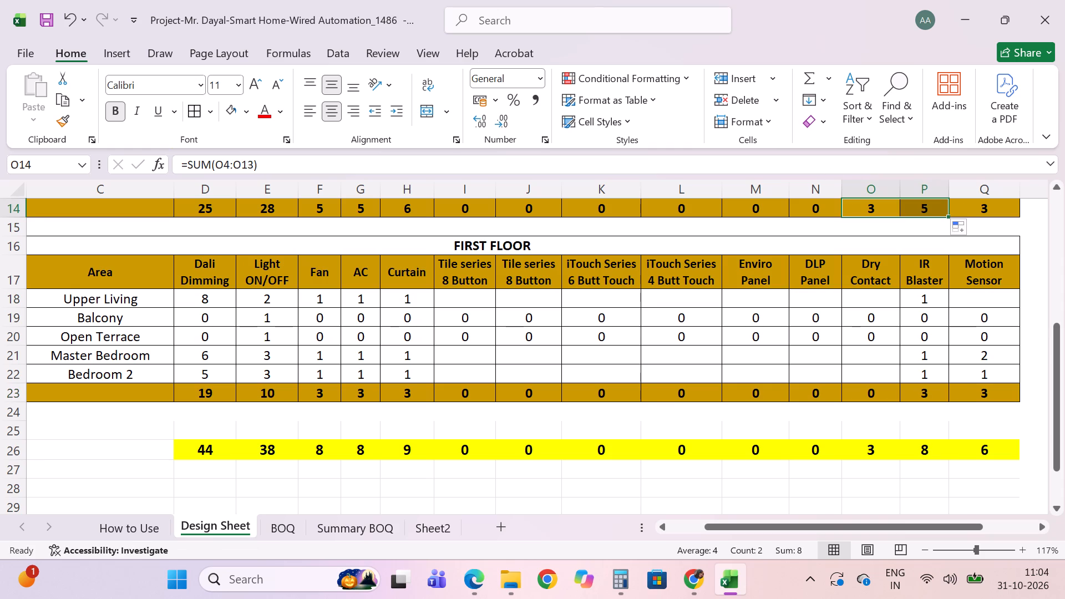
scroll(783, 380, up, 1)
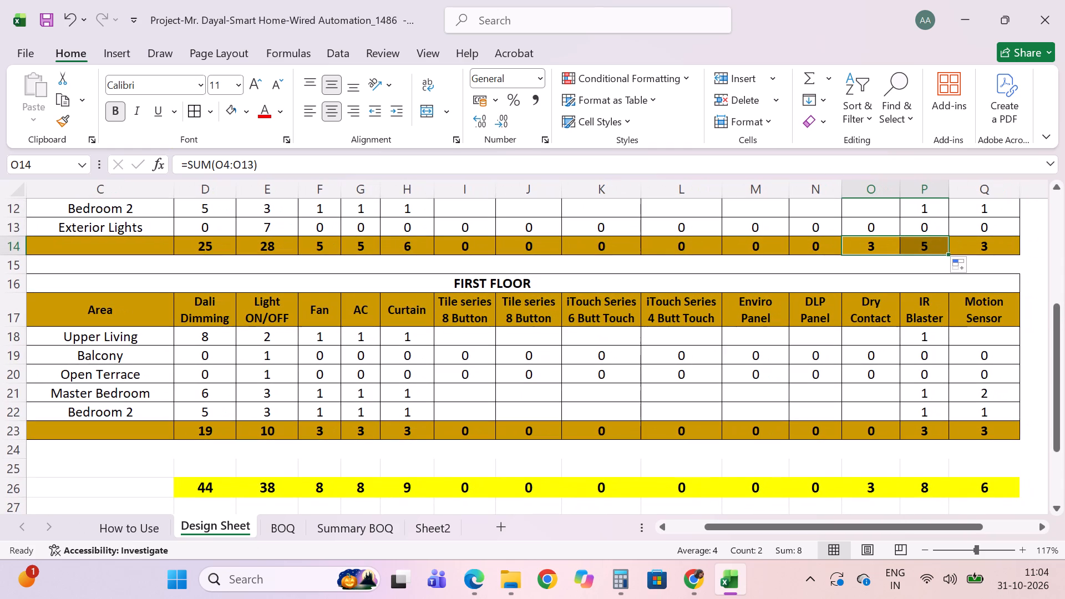